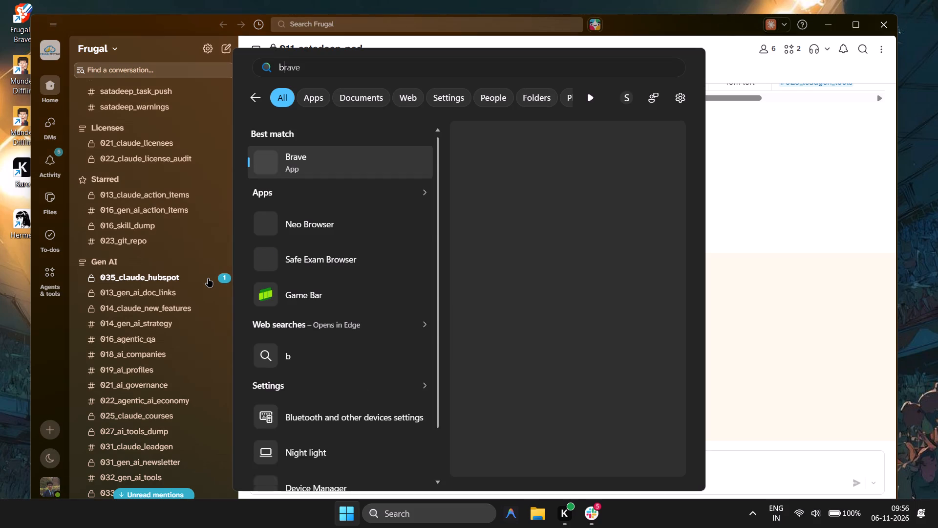
key(Return)
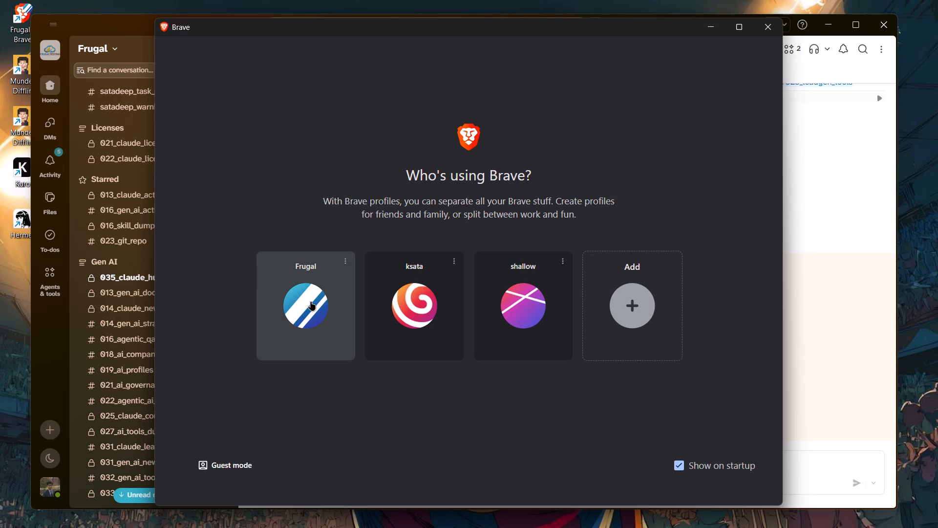
click(311, 302)
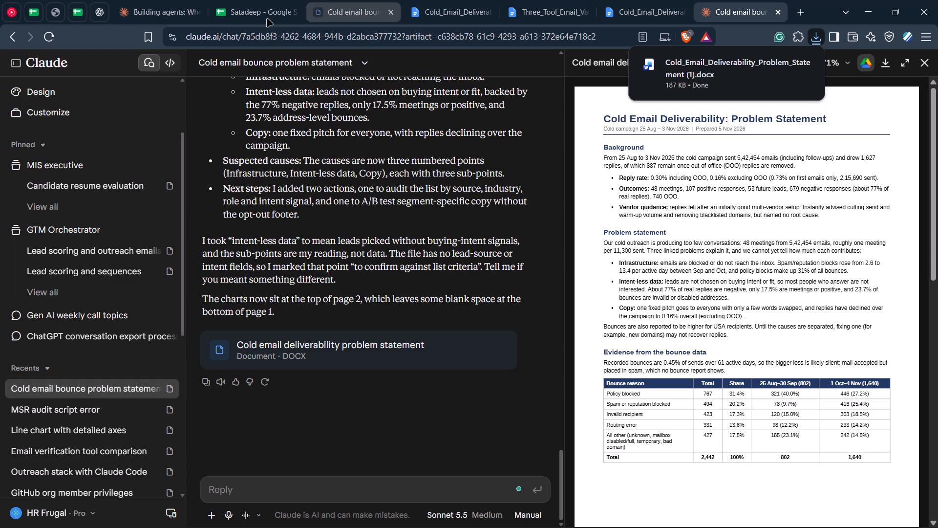
Switch to the open Google Docs document, go to the Docs home page and create a blank document.
click(625, 0)
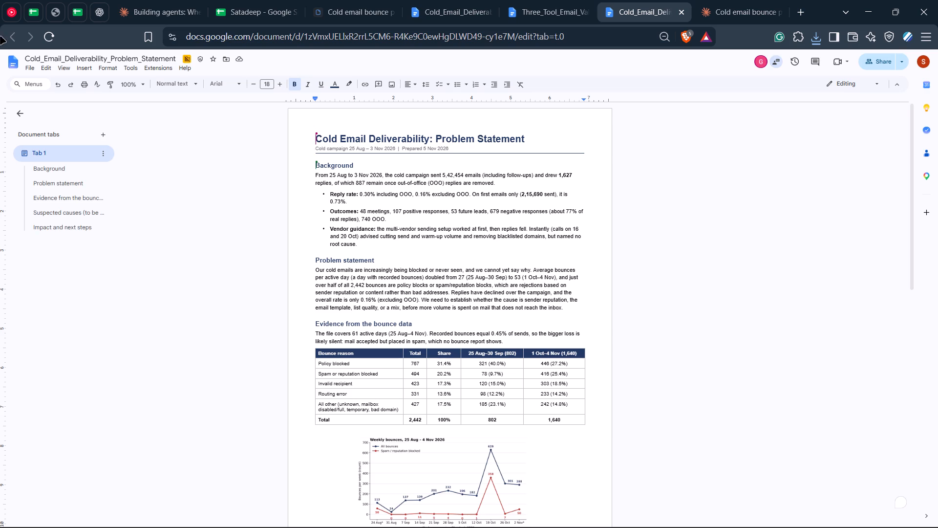
click(15, 61)
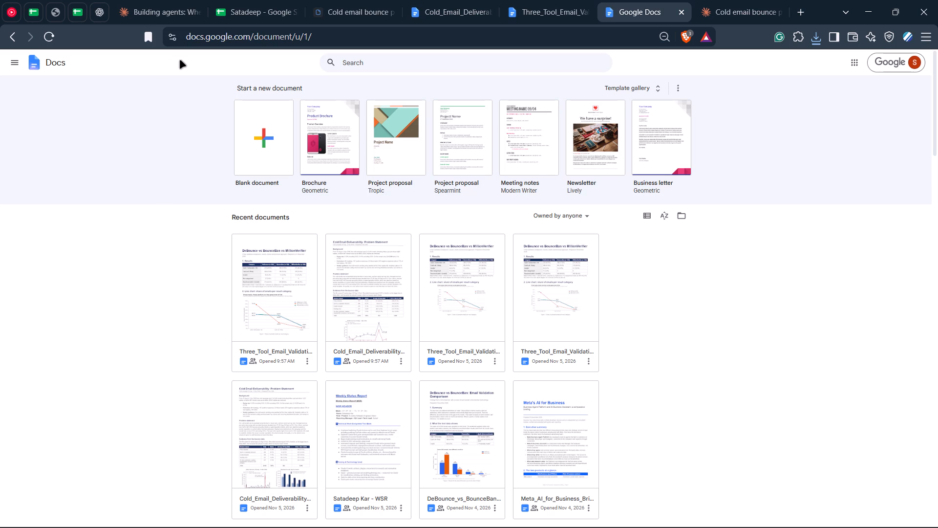
click(270, 143)
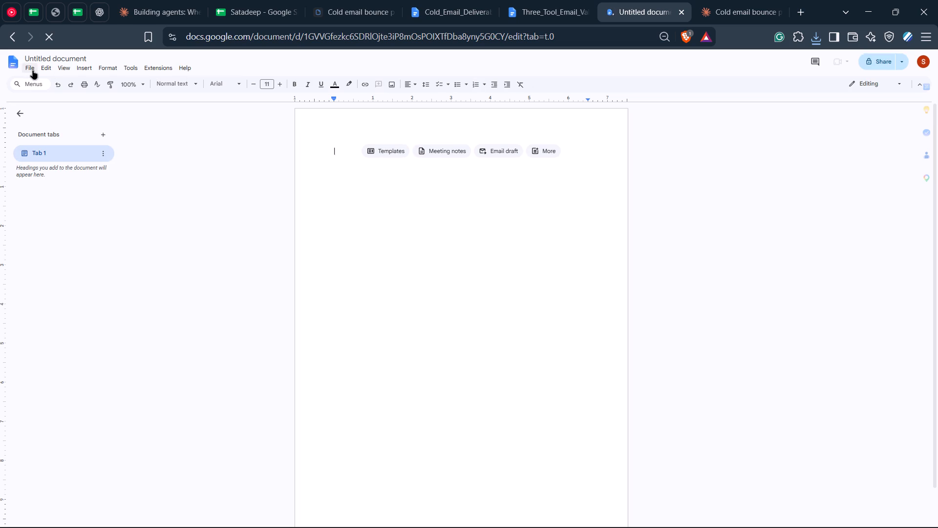
Upload and open Cold_Email_Deliverability_Problem_Statement (1).docx from the 03 - Work - Frugal Testing folder in Downloads.
click(33, 70)
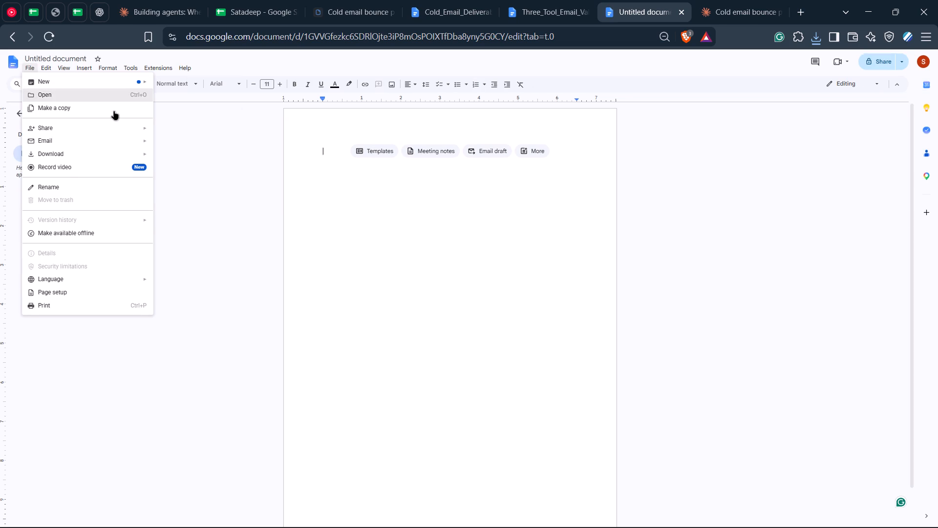
click(99, 98)
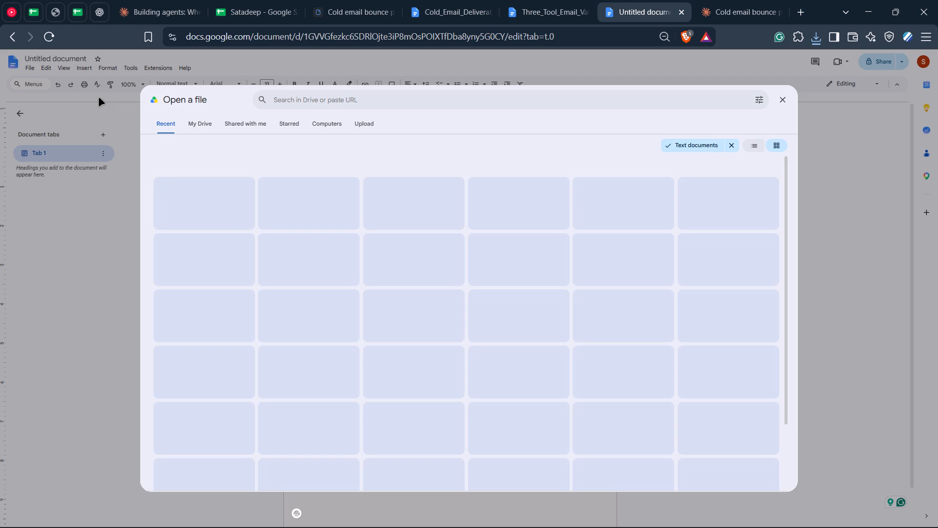
click(363, 123)
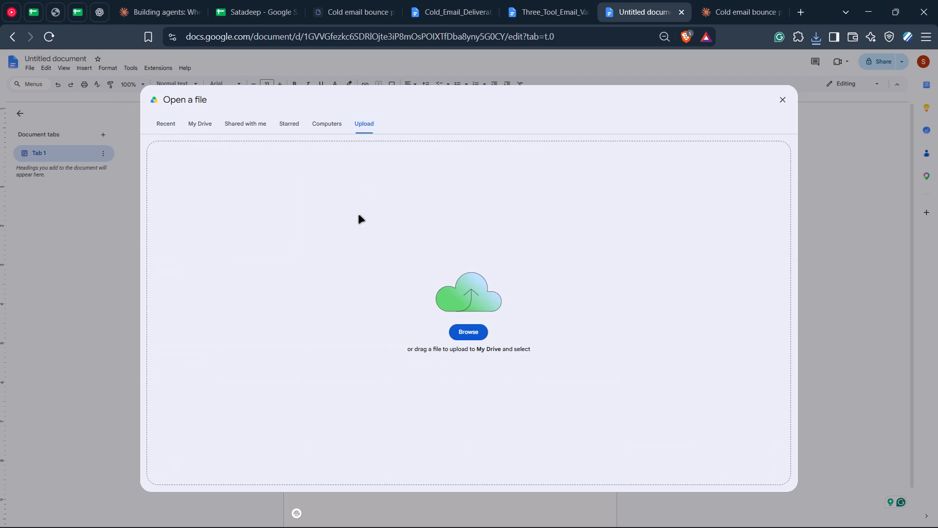
click(484, 326)
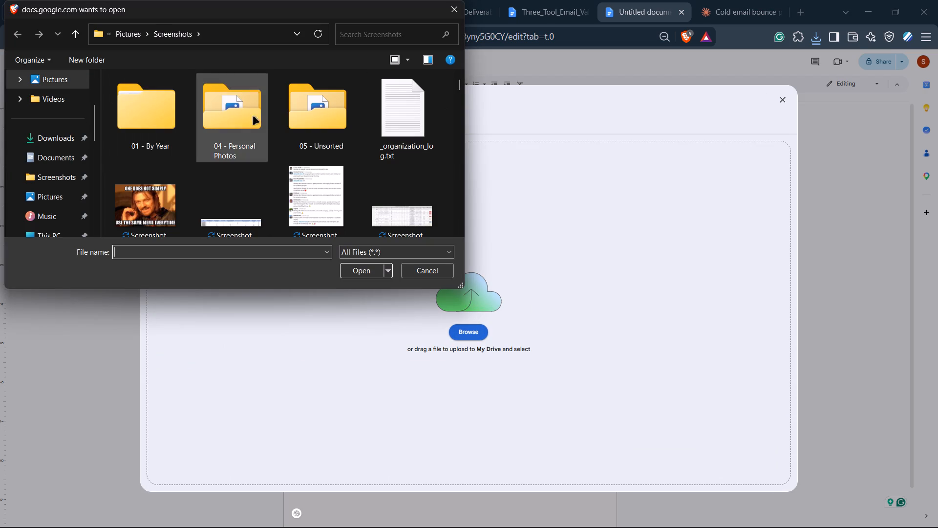
scroll(64, 140, down, 2)
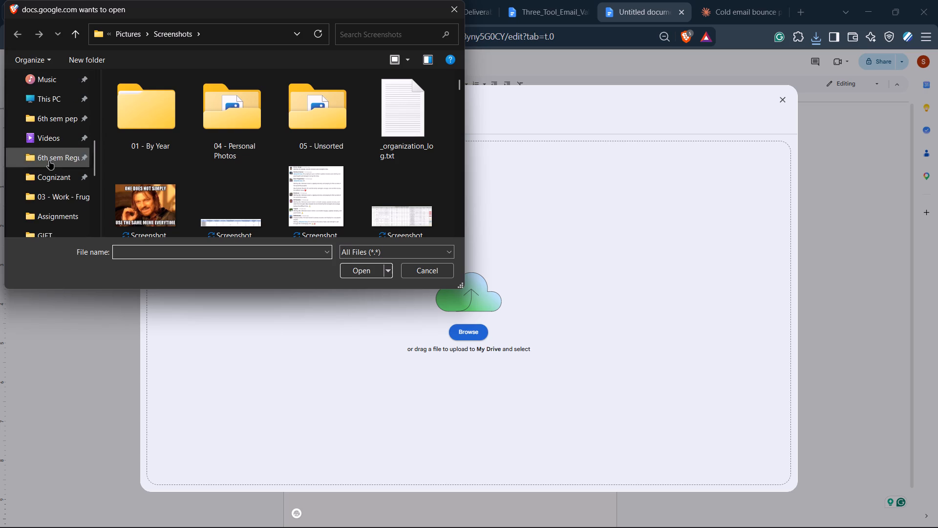
scroll(50, 161, down, 2)
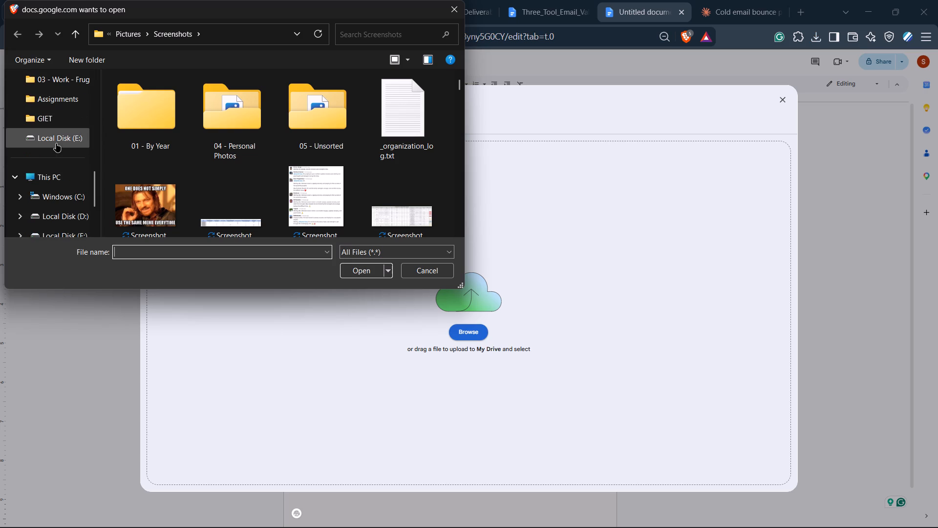
scroll(71, 144, down, 1)
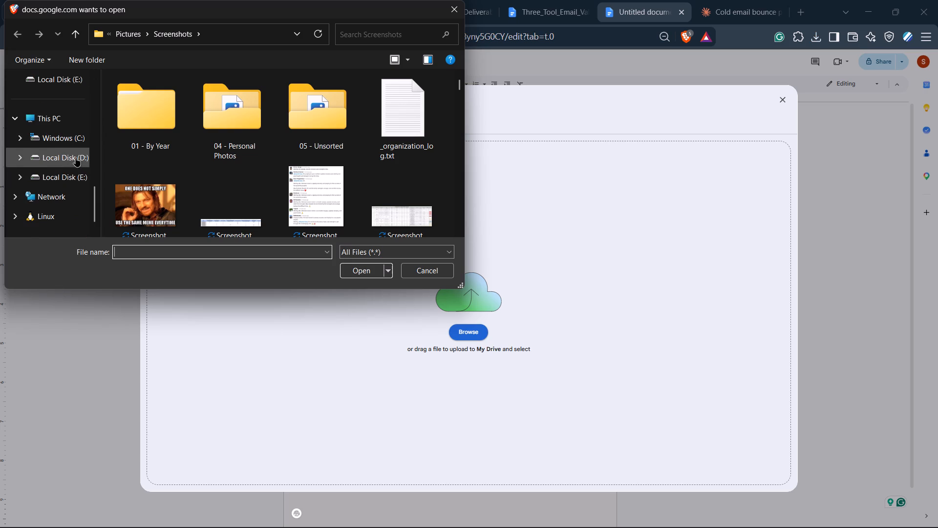
scroll(68, 147, up, 5)
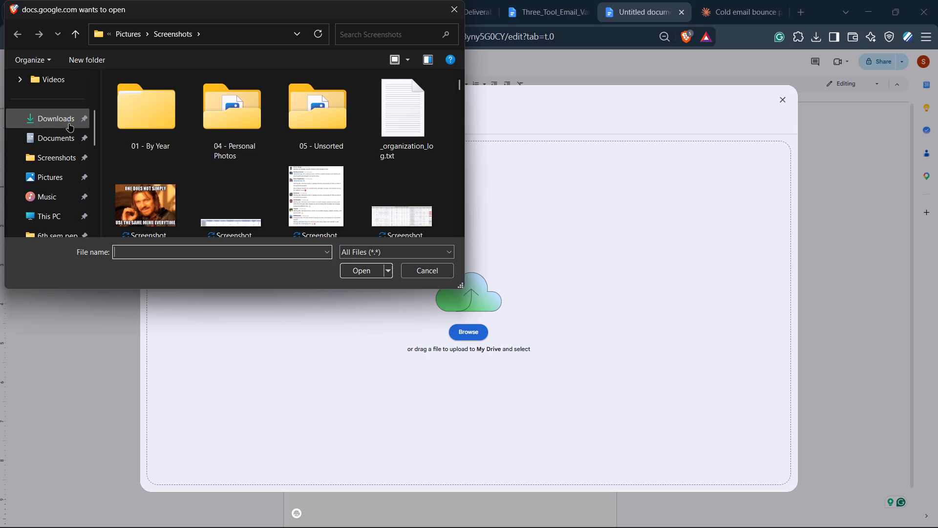
click(65, 117)
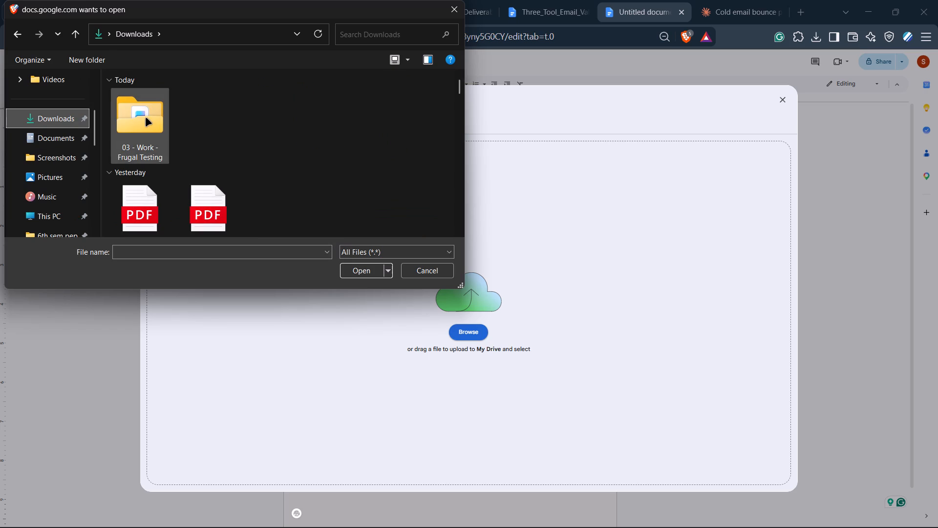
double_click(146, 118)
click(149, 105)
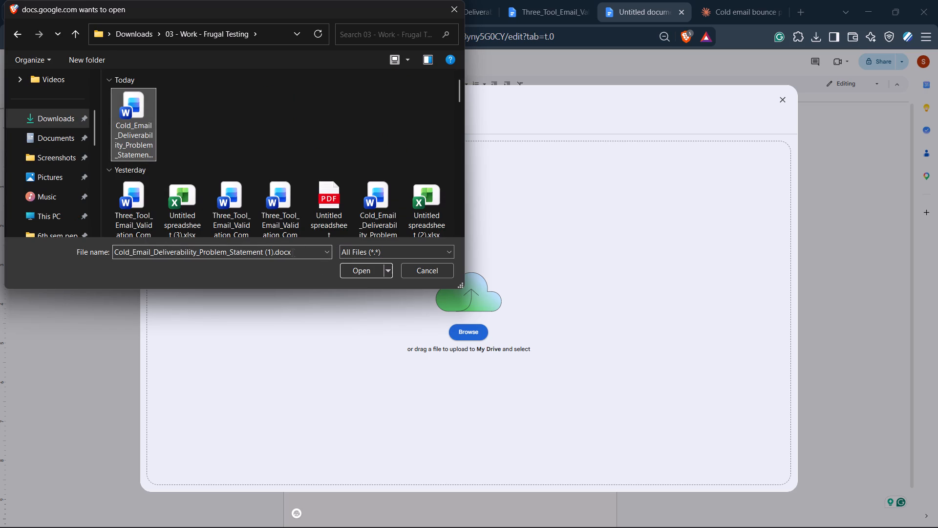
click(356, 266)
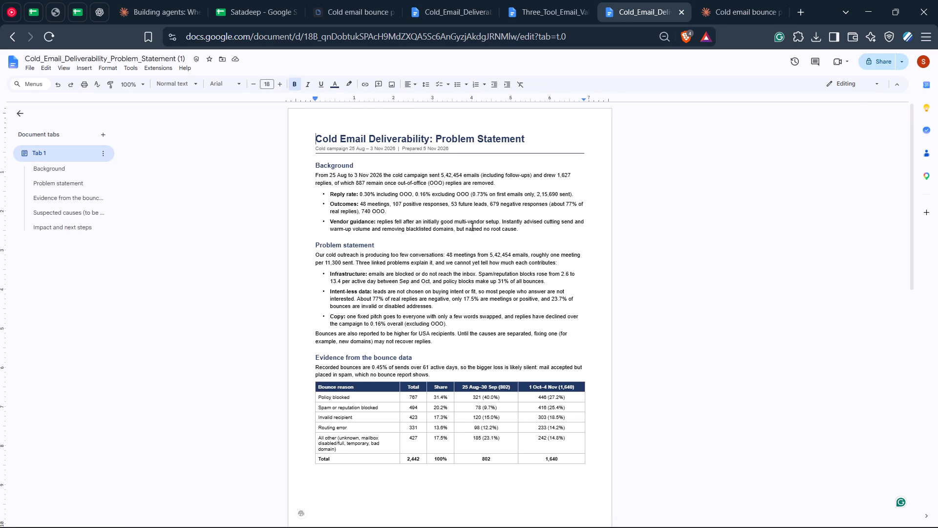
scroll(440, 182, down, 2)
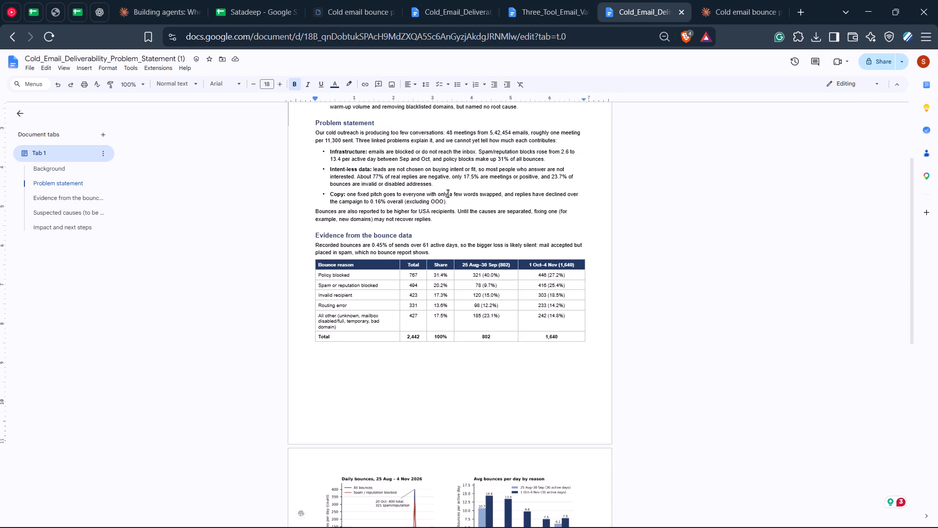
scroll(526, 264, down, 4)
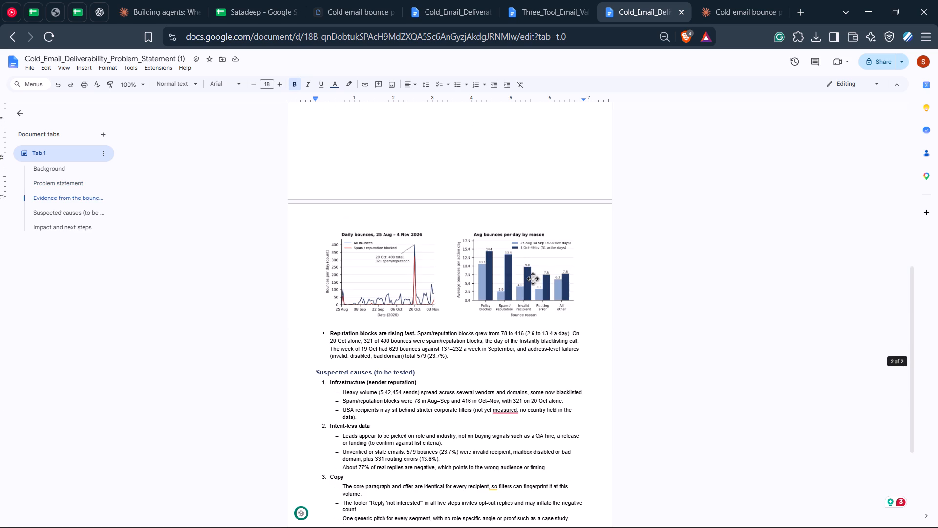
scroll(481, 370, down, 4)
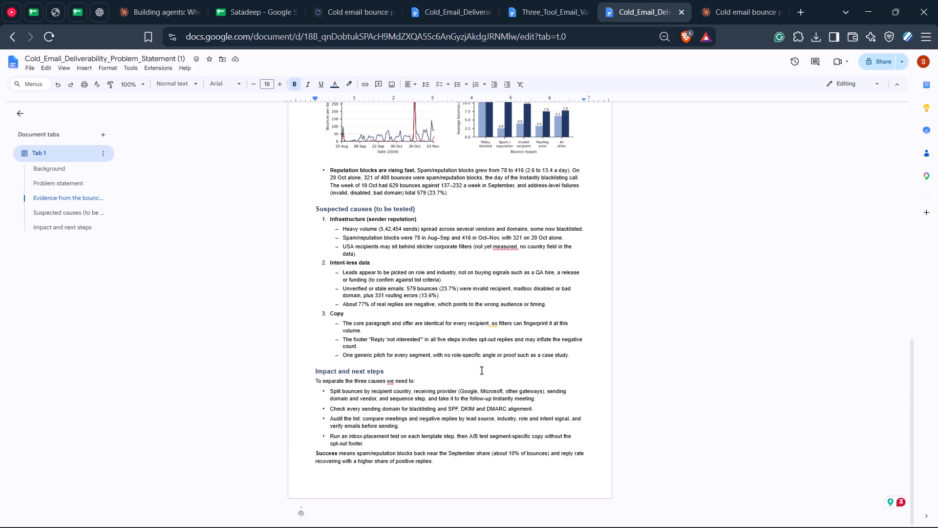
scroll(481, 370, up, 14)
scroll(474, 341, down, 8)
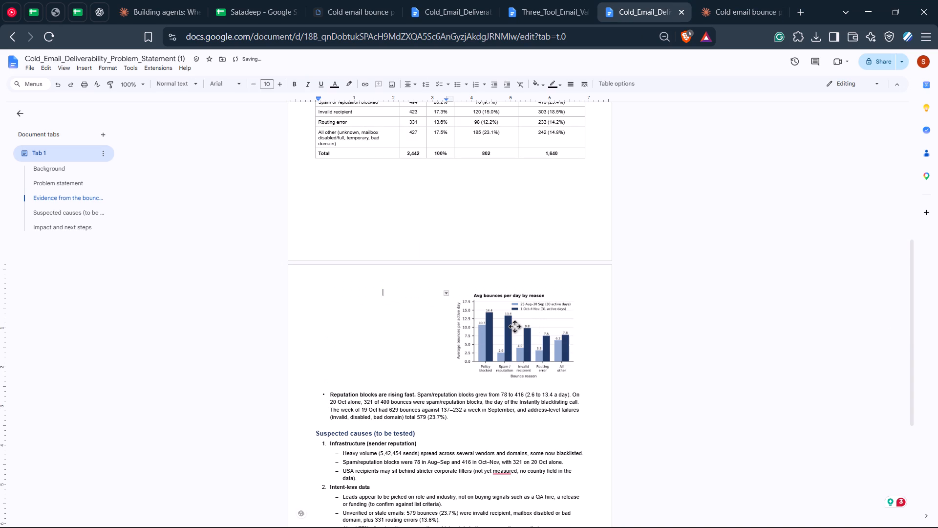
key(Delete)
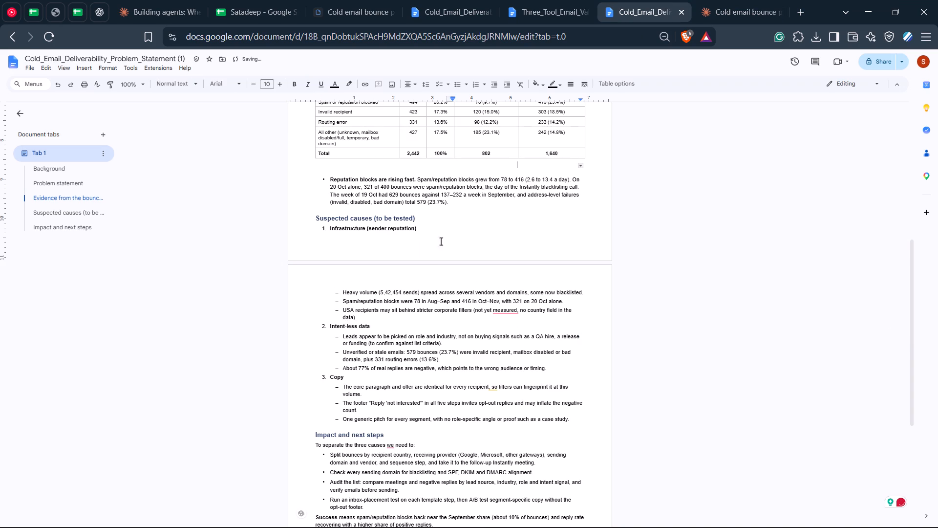
Paste the copied weekly bounces chart into the cell that held the average bounces chart.
key(ctrl+v)
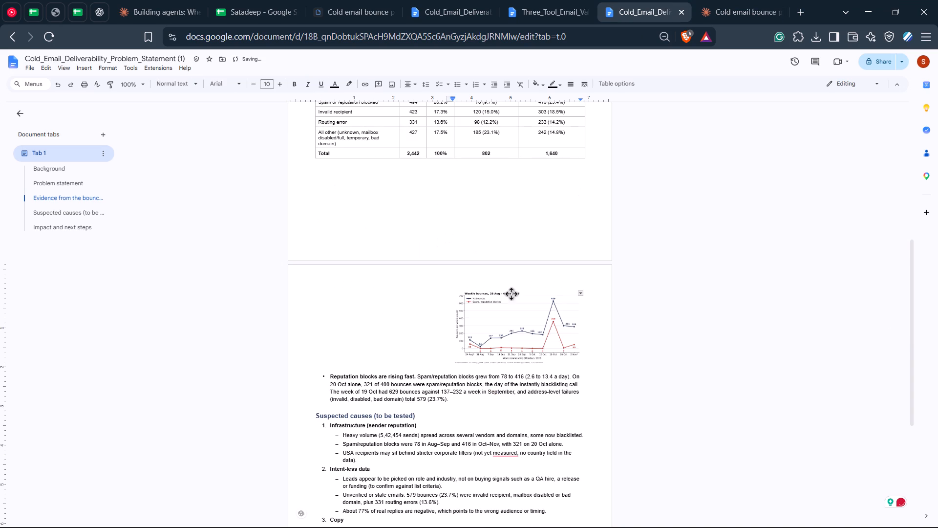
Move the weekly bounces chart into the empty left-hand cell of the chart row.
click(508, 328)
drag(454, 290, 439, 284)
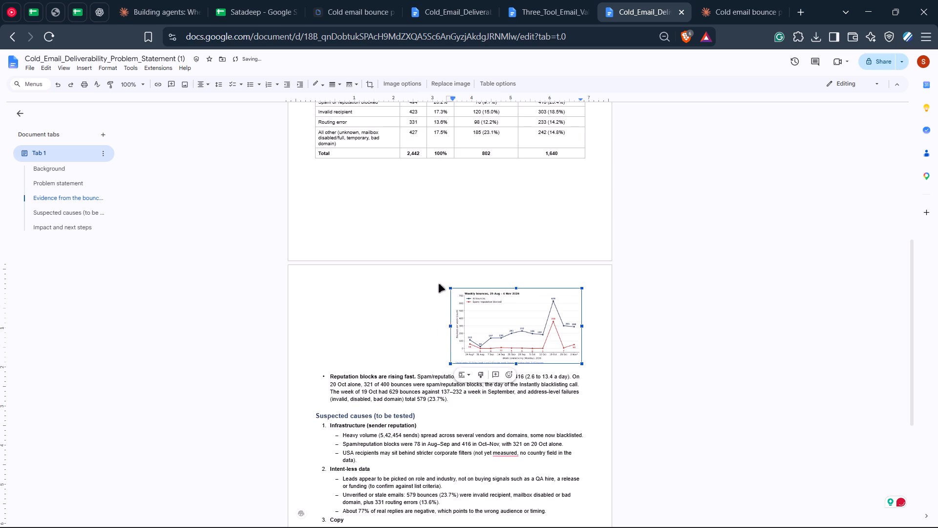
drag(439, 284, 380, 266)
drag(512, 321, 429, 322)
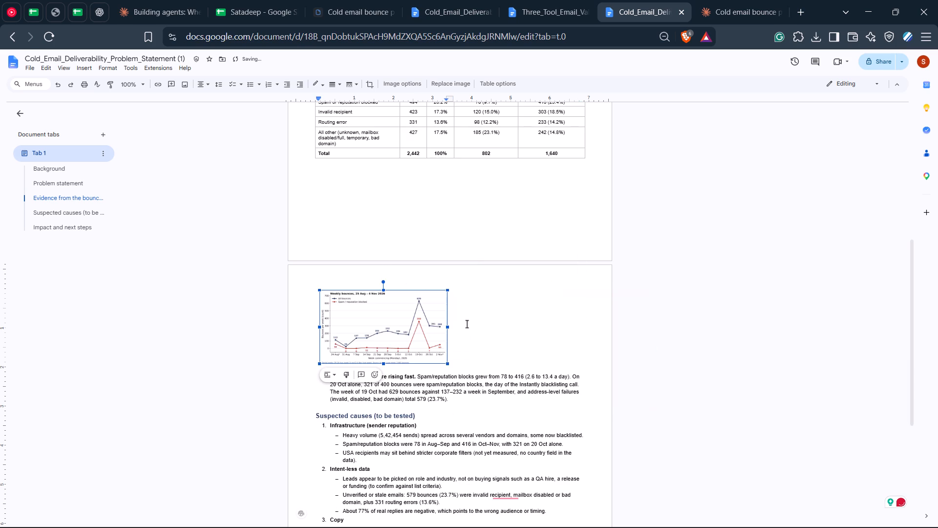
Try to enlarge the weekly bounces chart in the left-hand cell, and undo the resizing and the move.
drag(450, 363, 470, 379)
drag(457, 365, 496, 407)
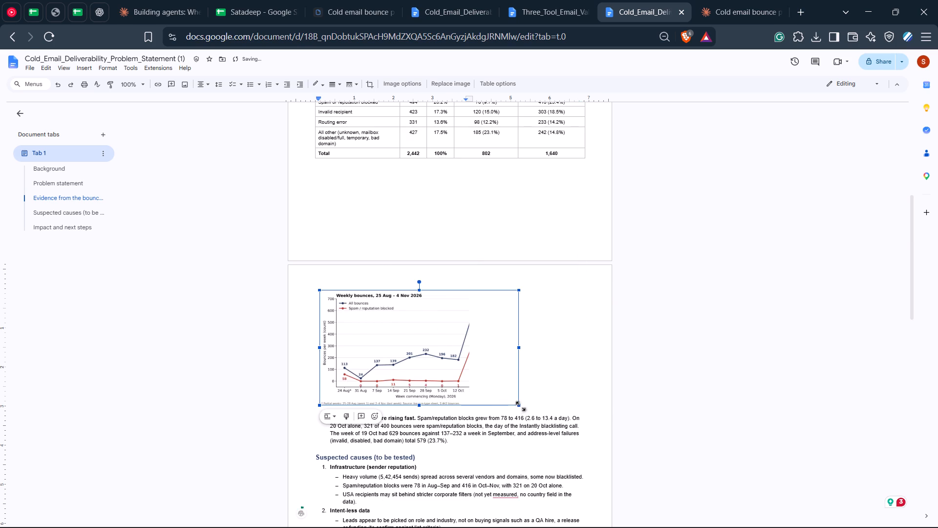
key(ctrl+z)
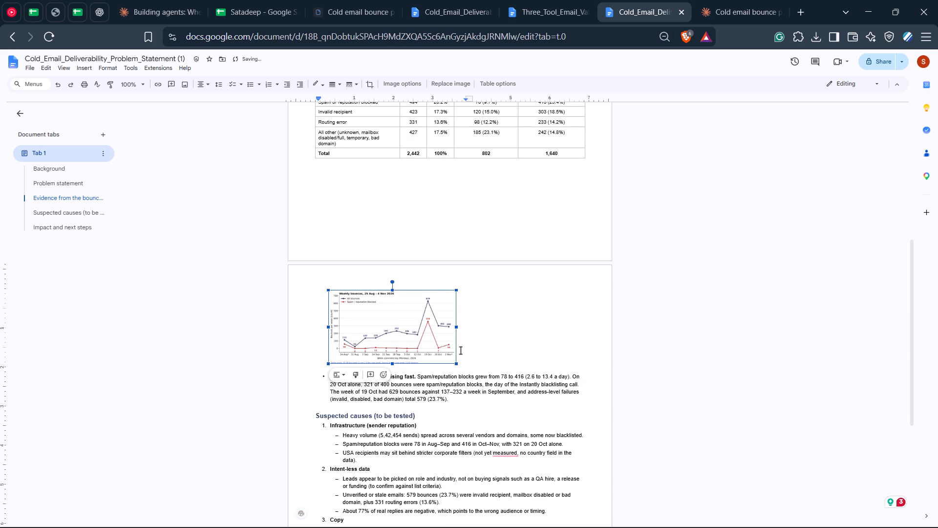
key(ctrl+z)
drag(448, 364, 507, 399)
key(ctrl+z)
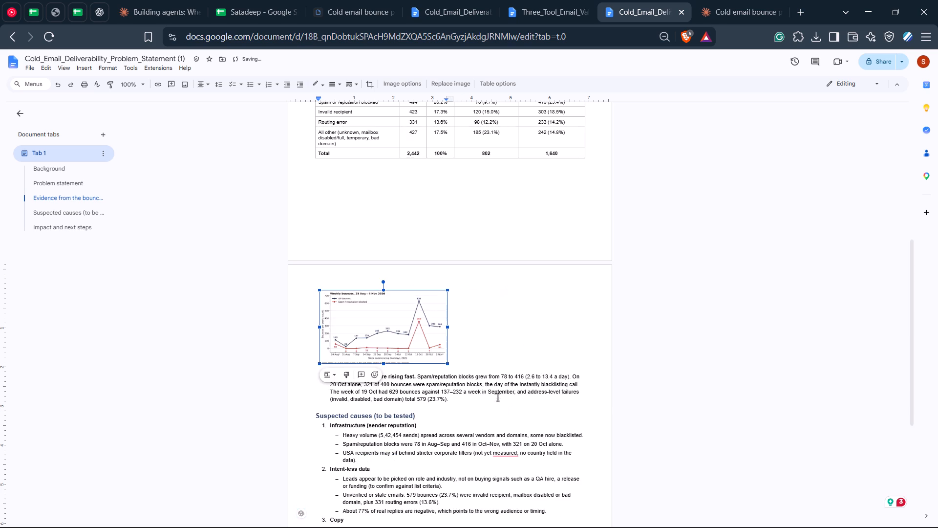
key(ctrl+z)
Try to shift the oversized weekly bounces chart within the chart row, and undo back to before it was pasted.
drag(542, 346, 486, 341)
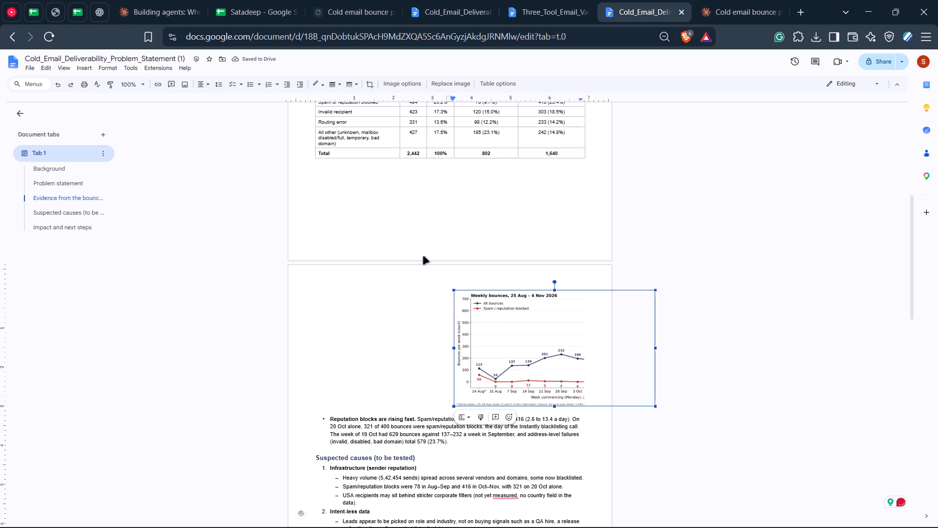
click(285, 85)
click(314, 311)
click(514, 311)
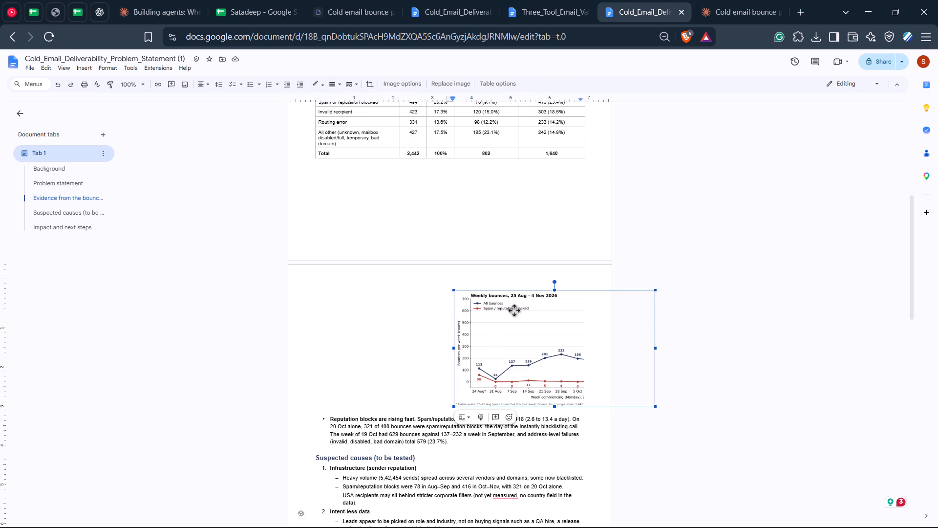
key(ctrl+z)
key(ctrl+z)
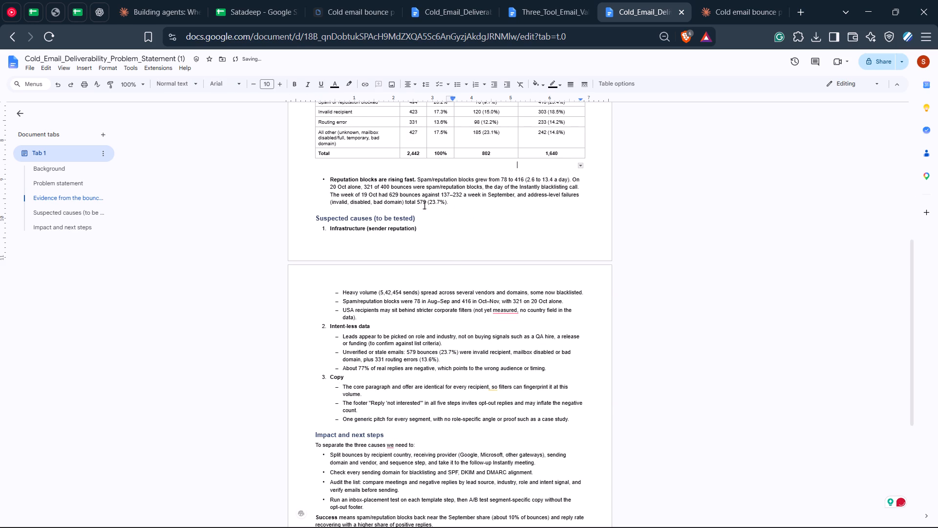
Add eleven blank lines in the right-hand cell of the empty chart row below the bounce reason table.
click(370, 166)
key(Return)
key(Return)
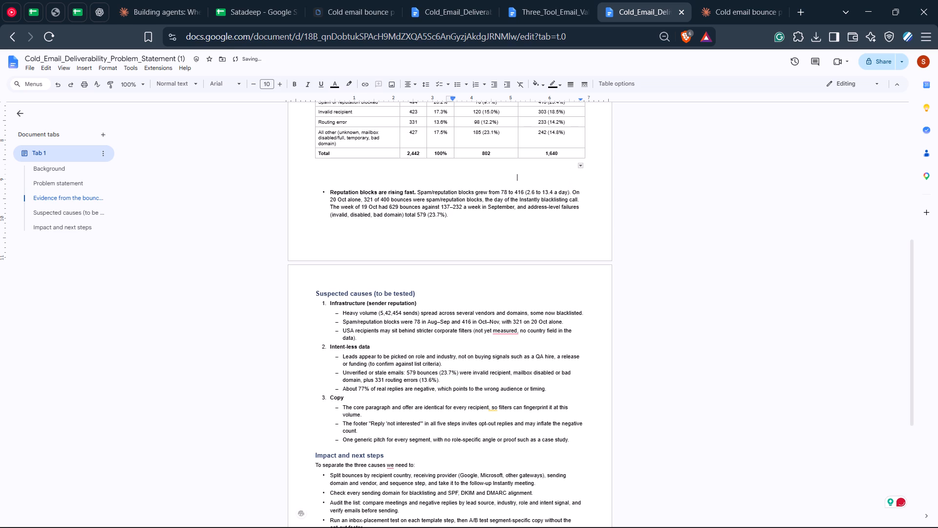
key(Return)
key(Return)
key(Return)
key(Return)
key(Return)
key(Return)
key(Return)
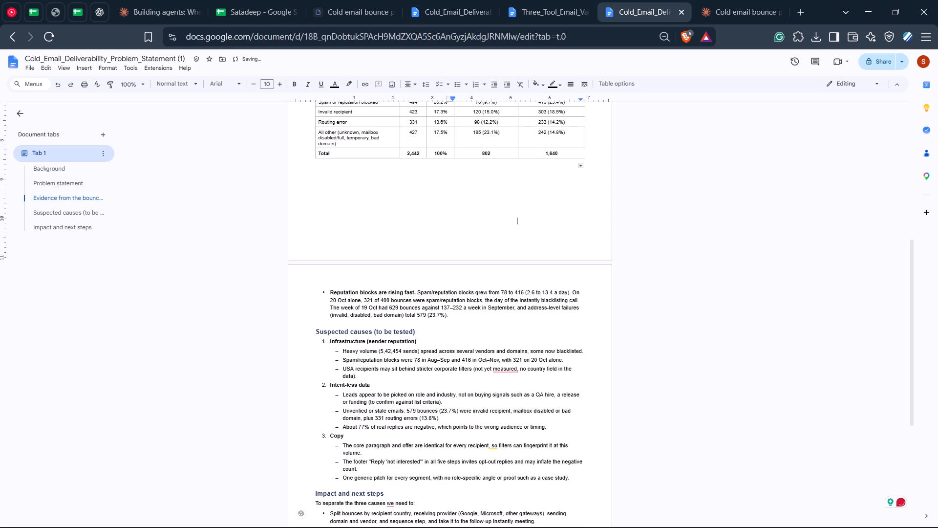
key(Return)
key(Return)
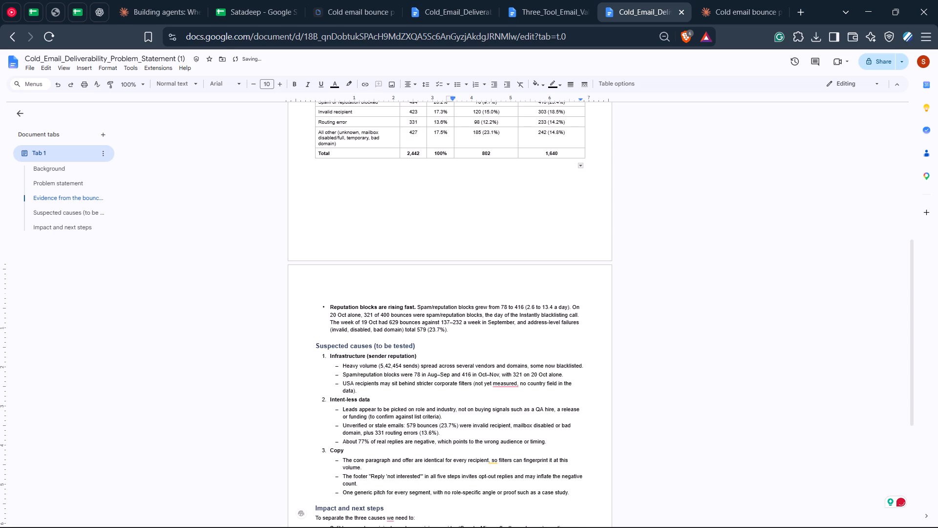
Paste the copied weekly bounces chart at full width between the bounce reason table and the empty two-cell chart row.
key(Left)
key(Left)
key(Left)
key(Left)
key(Left)
key(Left)
key(Left)
key(Left)
key(Left)
key(Left)
key(Left)
key(Left)
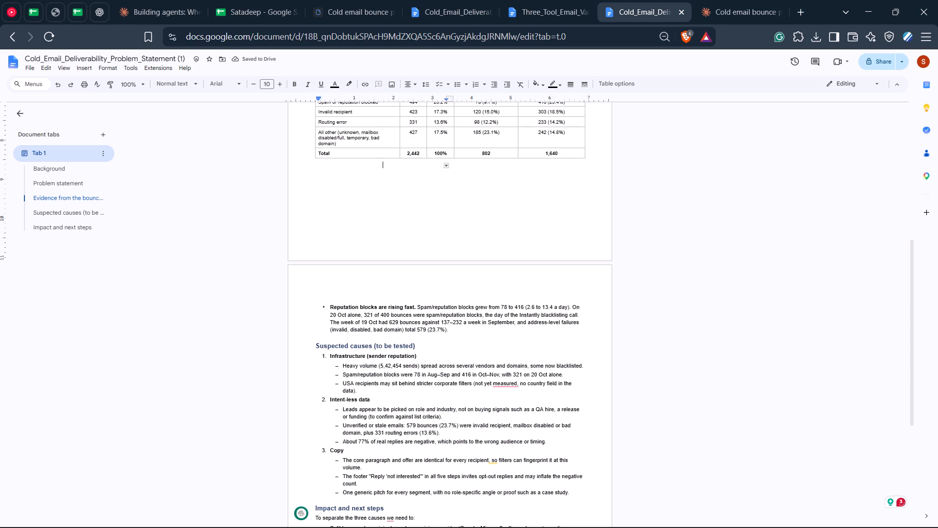
key(Left)
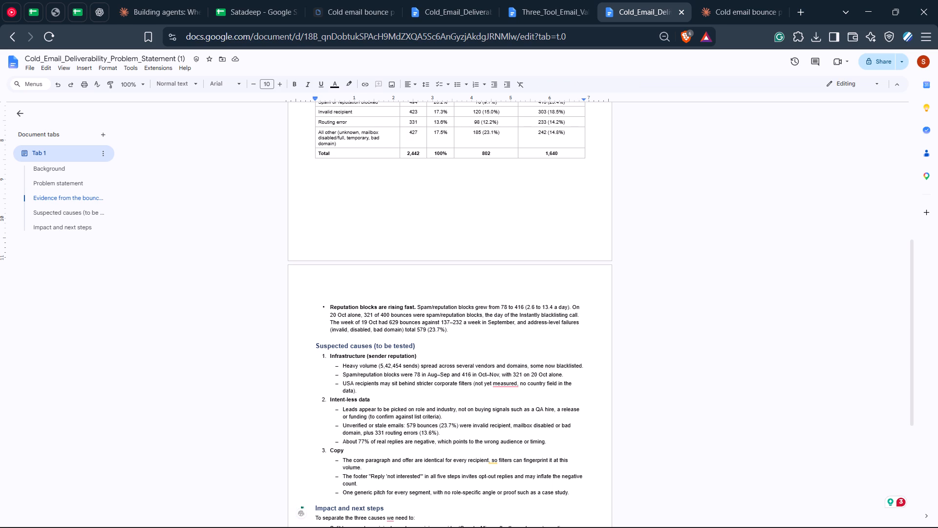
key(ctrl+v)
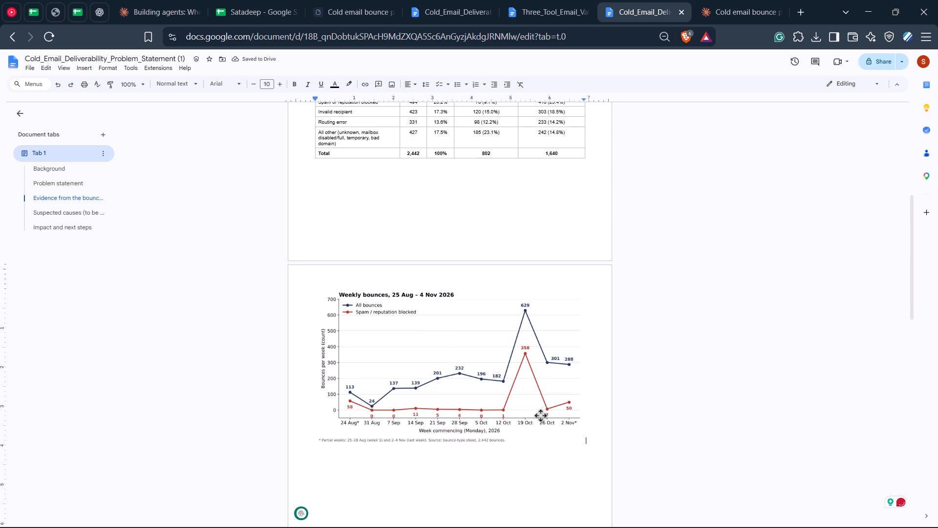
Remove the bullet marker from the "Reputation blocks are rising fast" paragraph below the chart.
scroll(563, 415, down, 2)
key(Delete)
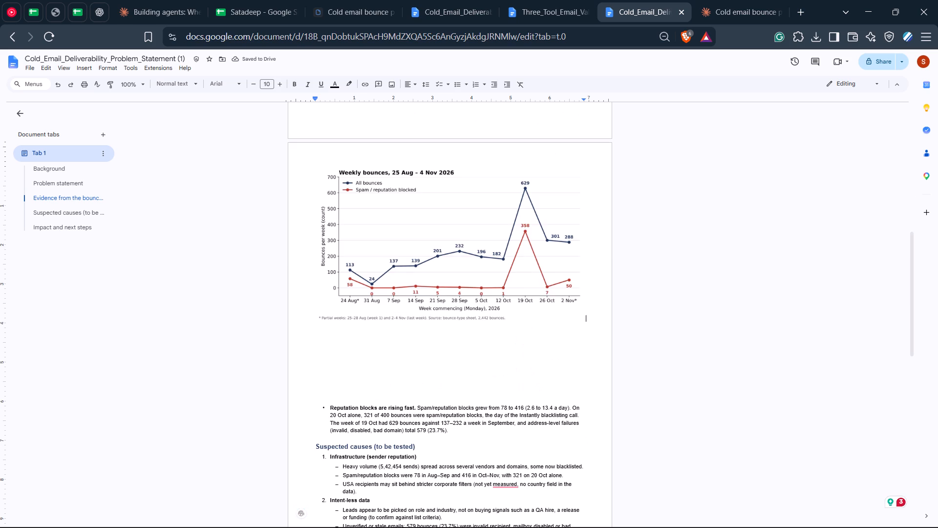
key(Delete)
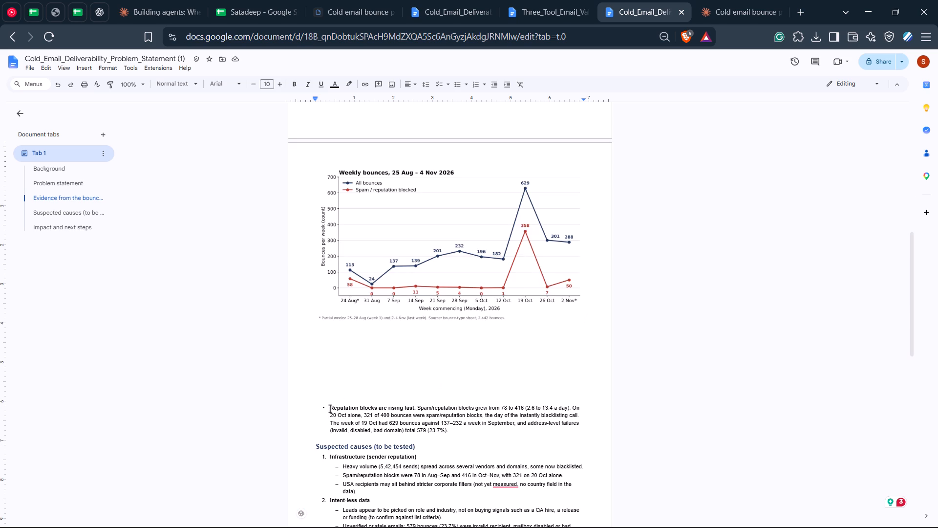
click(332, 409)
key(BackSpace)
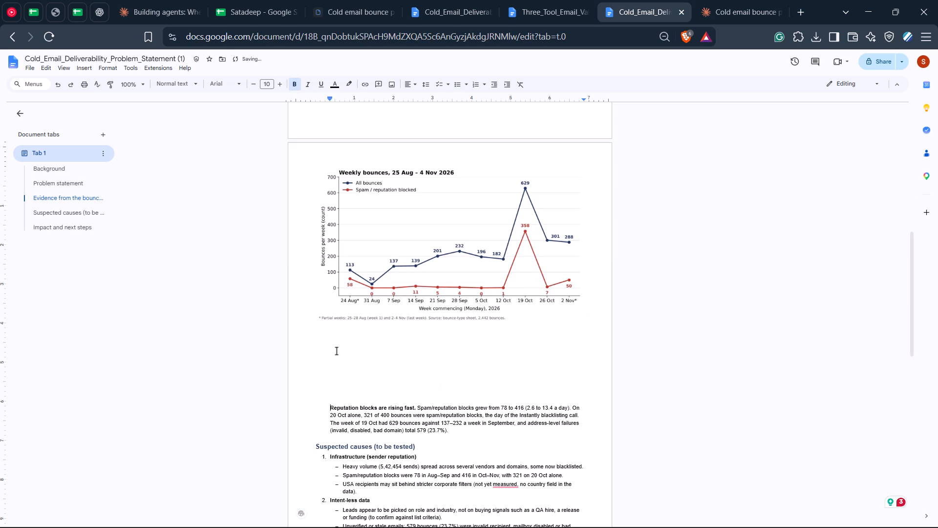
click(336, 350)
click(353, 361)
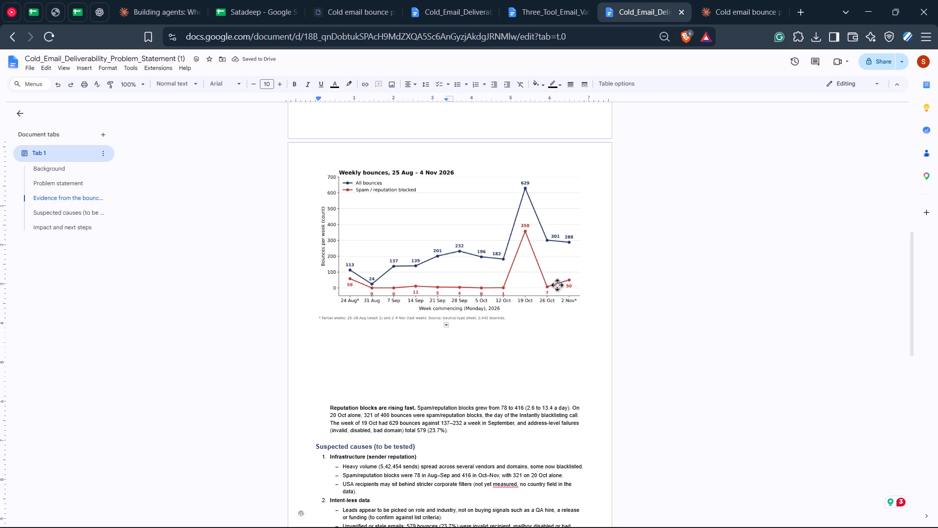
Shrink the weekly bounces chart slightly and increase its indent.
click(539, 287)
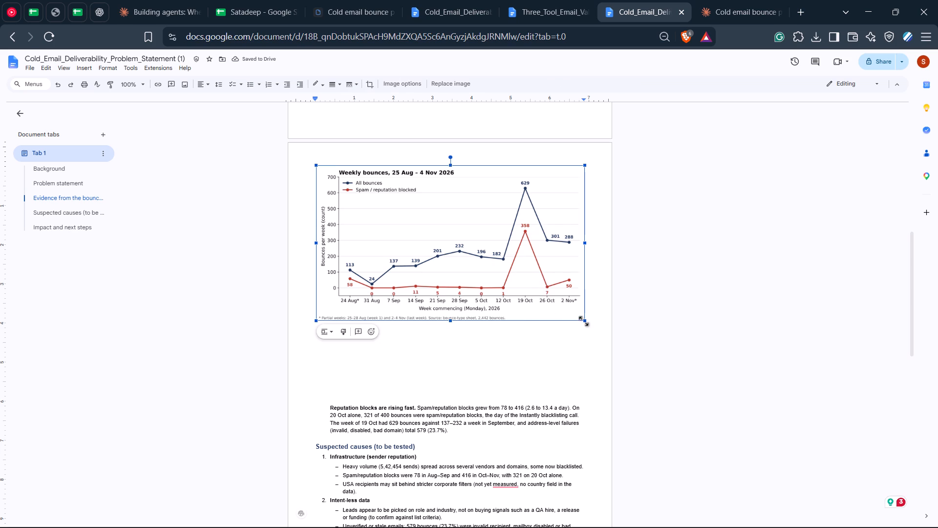
drag(583, 321, 558, 277)
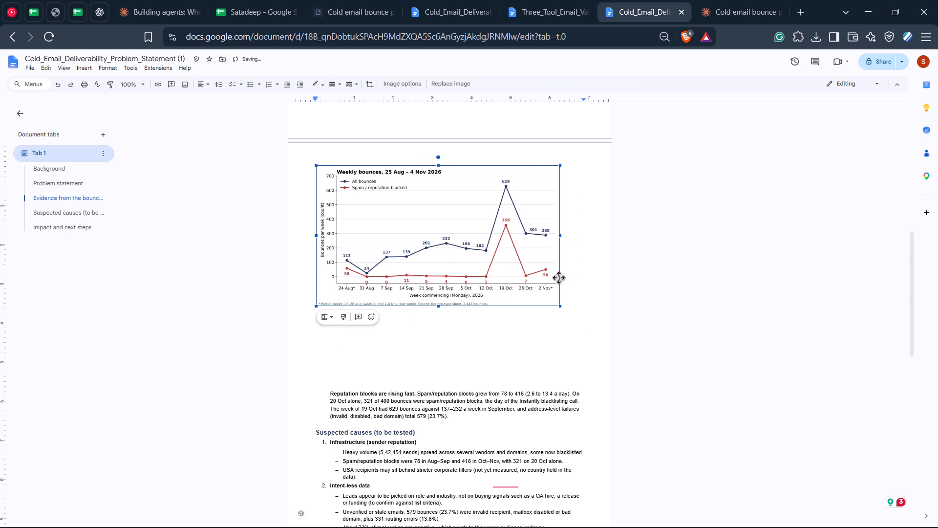
click(302, 84)
Delete the extra blank lines in the chart row between the weekly bounces chart and the "Reputation blocks are rising fast" paragraph.
click(485, 340)
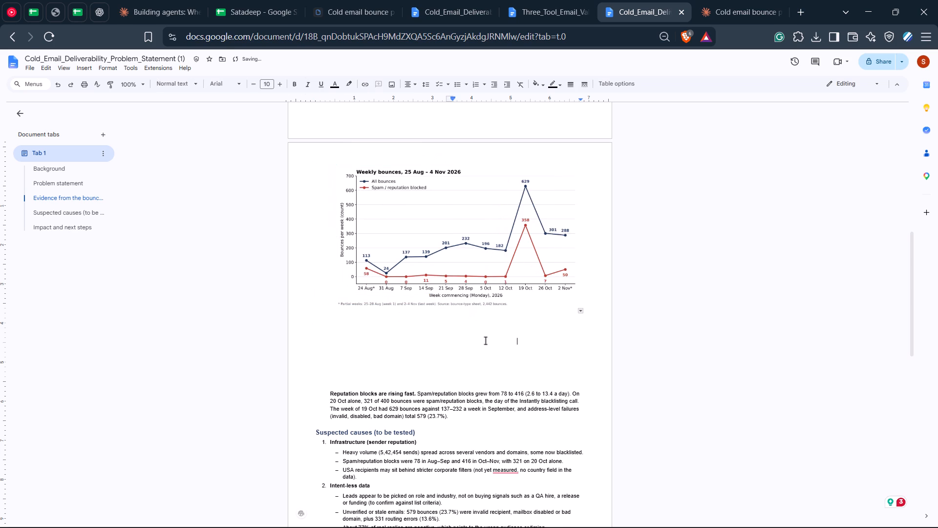
click(487, 403)
click(495, 349)
key(BackSpace)
key(BackSpace)
key(BackSpace)
key(BackSpace)
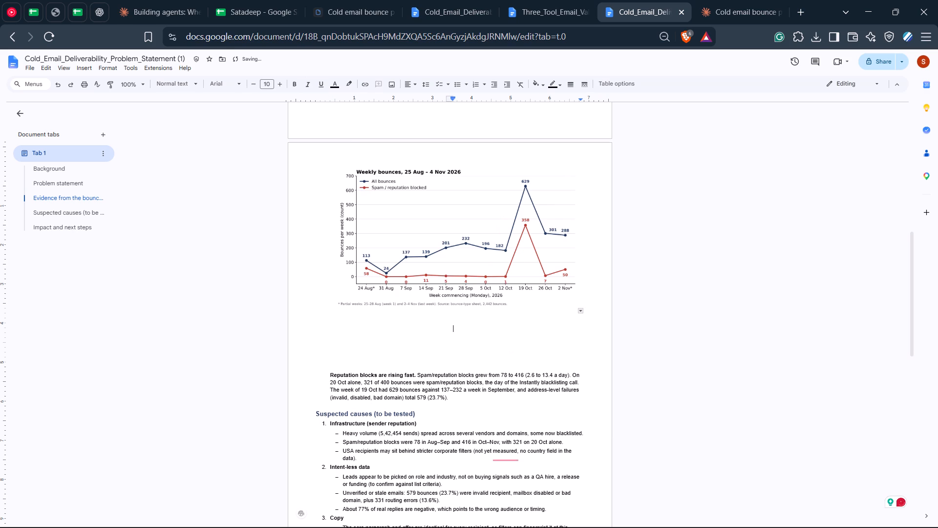
key(BackSpace)
key(BackSpace)
key(BackSpace)
key(BackSpace)
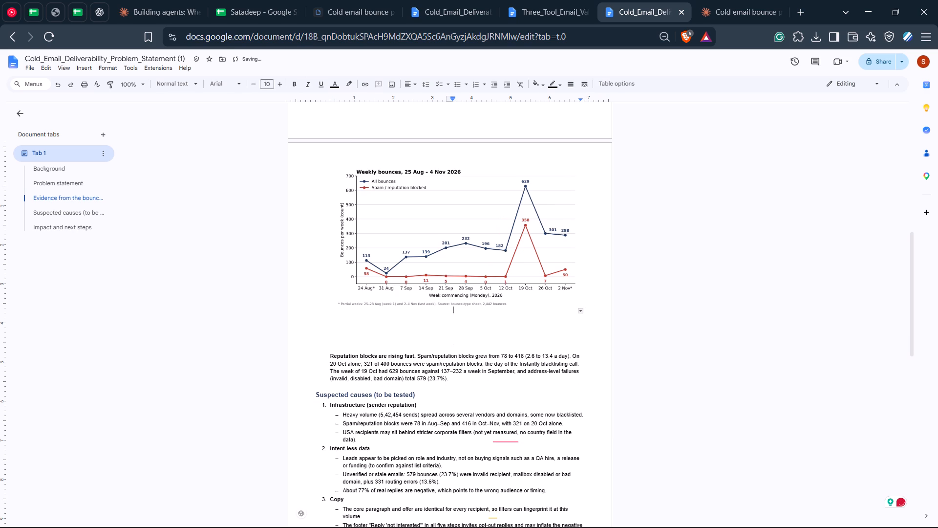
key(Delete)
key(Delete)
key(Delete)
key(Delete)
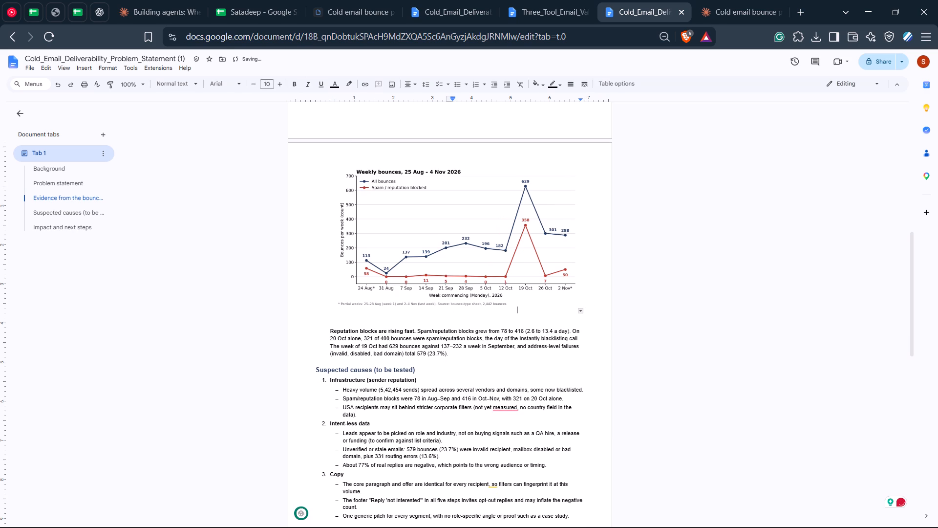
key(Delete)
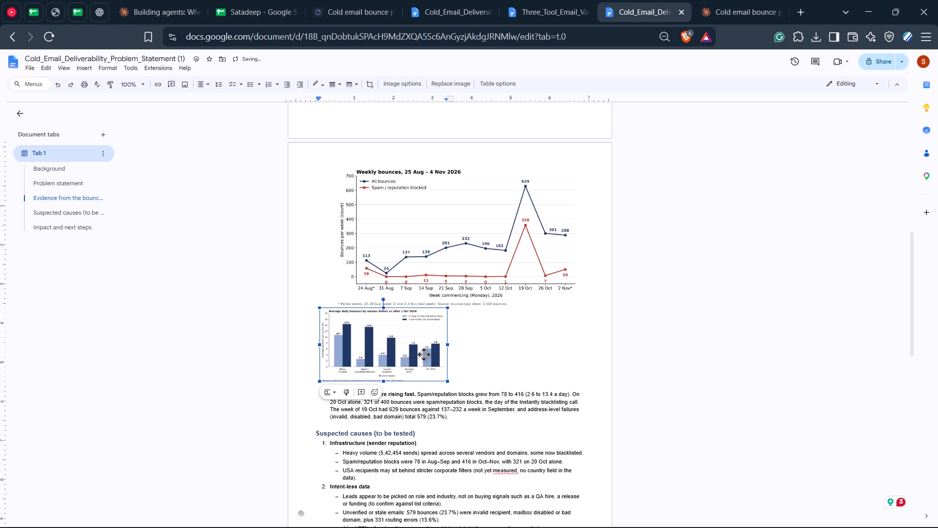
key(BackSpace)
Add one blank line in the empty right-hand chart cell below the weekly bounces chart.
key(Right)
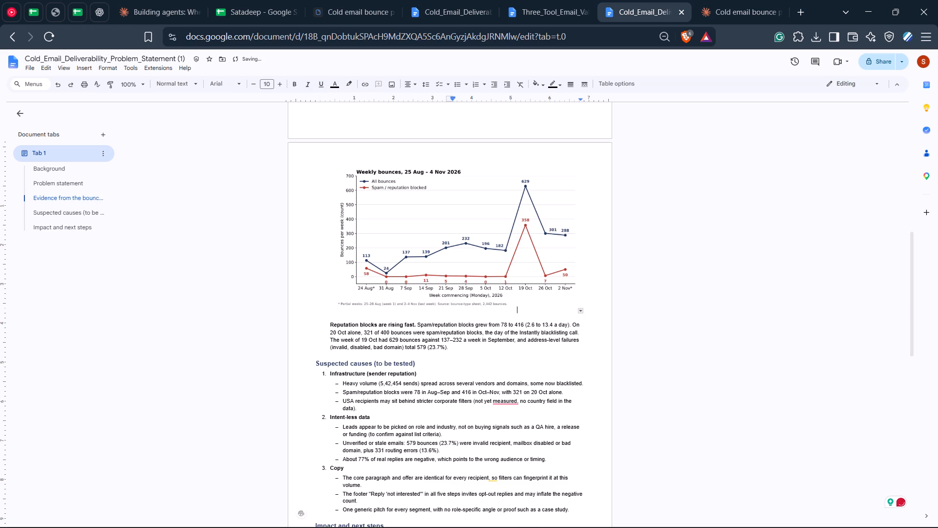
key(Return)
key(Return)
key(Return)
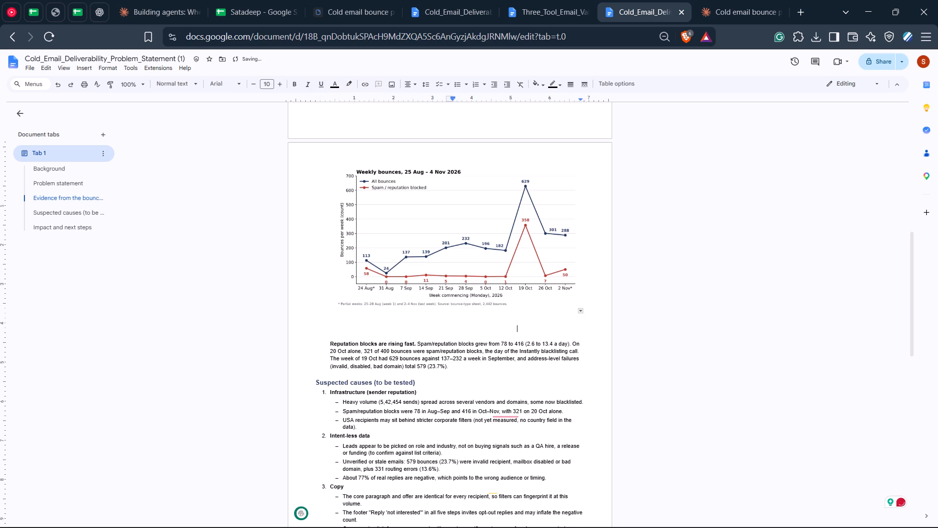
key(Return)
key(Return)
key(Return)
key(Return)
key(BackSpace)
key(BackSpace)
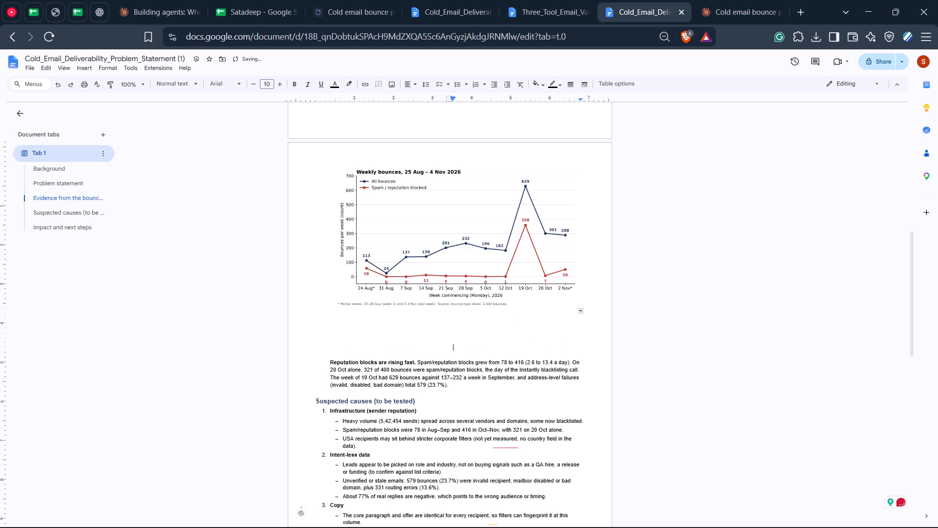
key(BackSpace)
key(BackSpace)
key(BackSpace)
key(BackSpace)
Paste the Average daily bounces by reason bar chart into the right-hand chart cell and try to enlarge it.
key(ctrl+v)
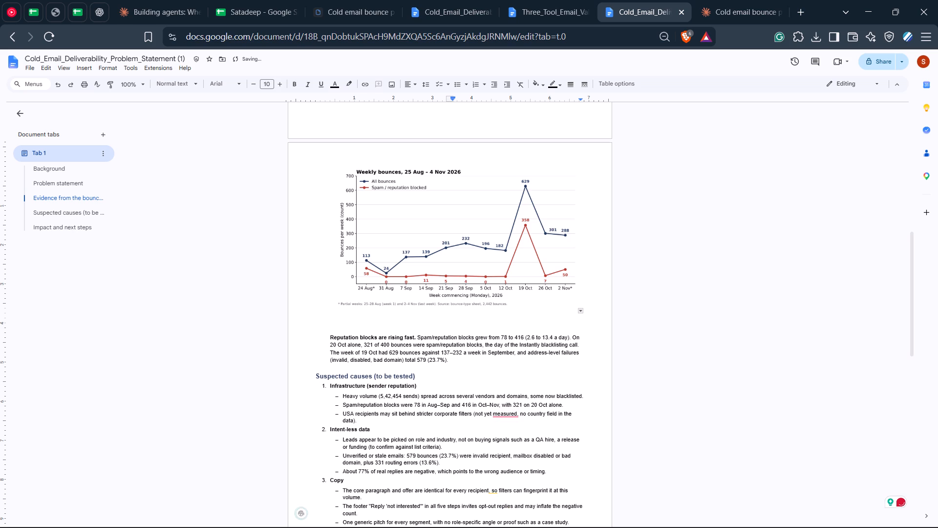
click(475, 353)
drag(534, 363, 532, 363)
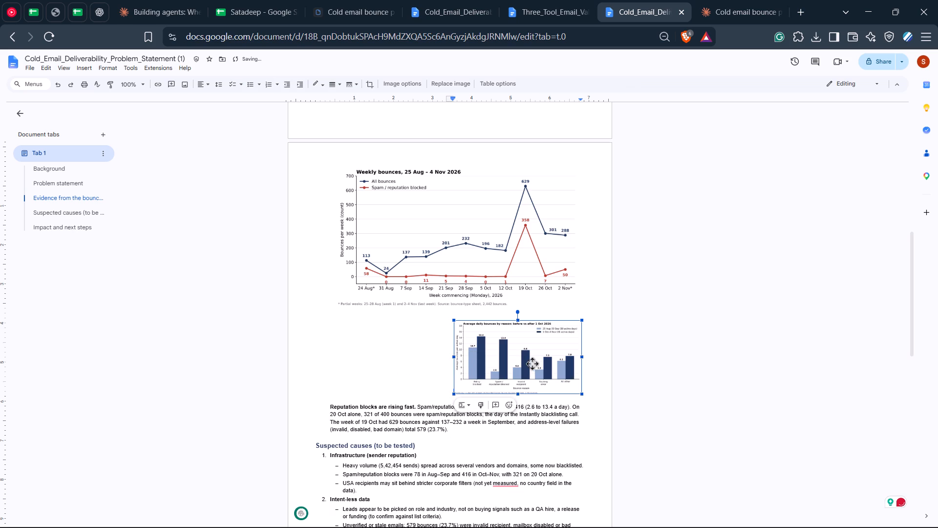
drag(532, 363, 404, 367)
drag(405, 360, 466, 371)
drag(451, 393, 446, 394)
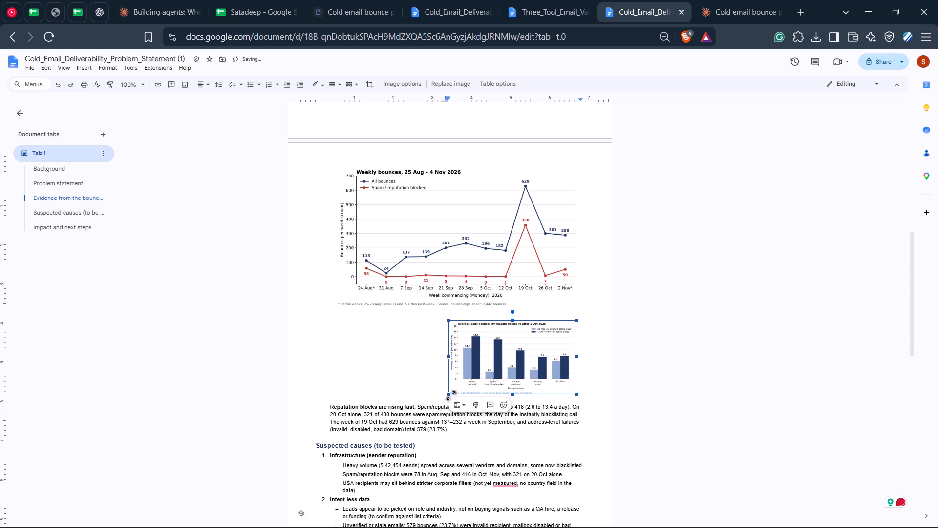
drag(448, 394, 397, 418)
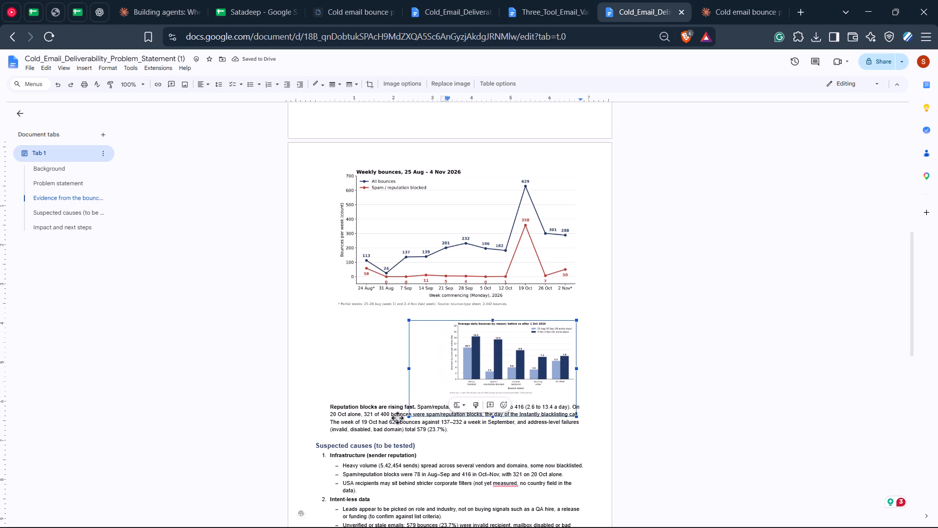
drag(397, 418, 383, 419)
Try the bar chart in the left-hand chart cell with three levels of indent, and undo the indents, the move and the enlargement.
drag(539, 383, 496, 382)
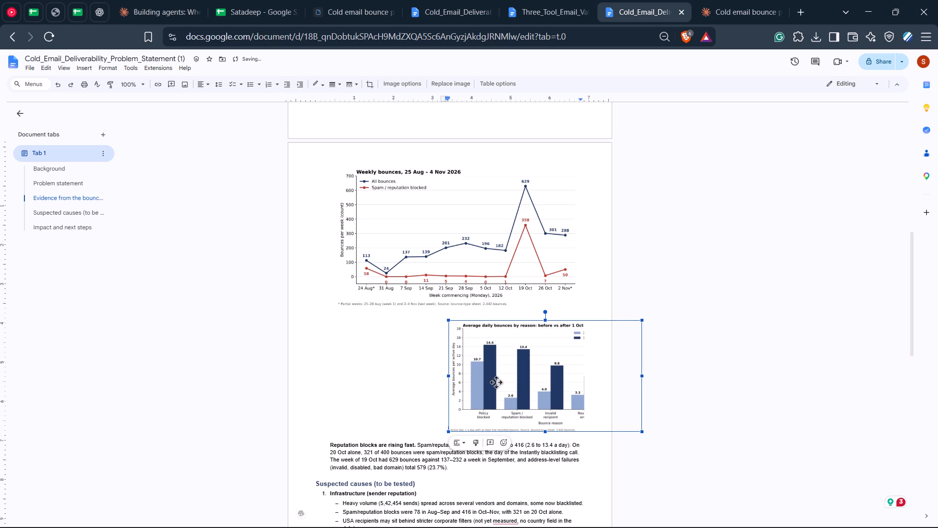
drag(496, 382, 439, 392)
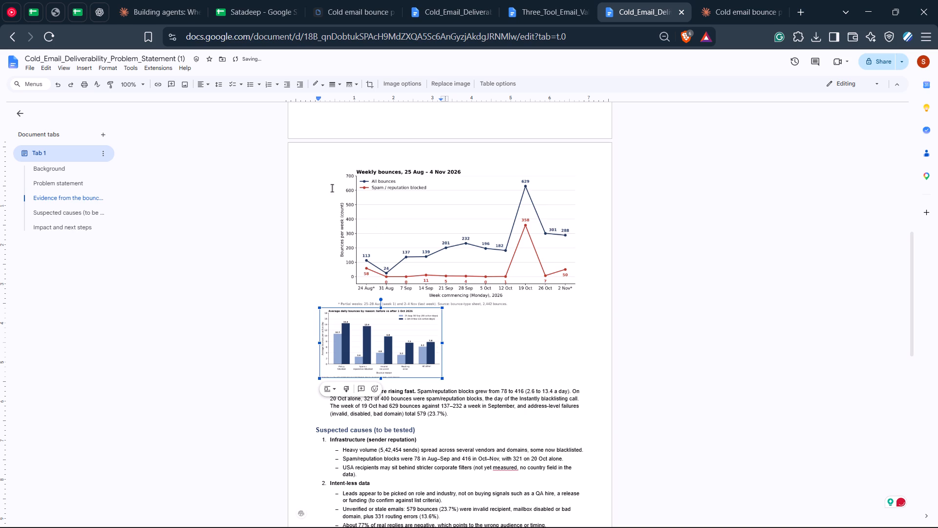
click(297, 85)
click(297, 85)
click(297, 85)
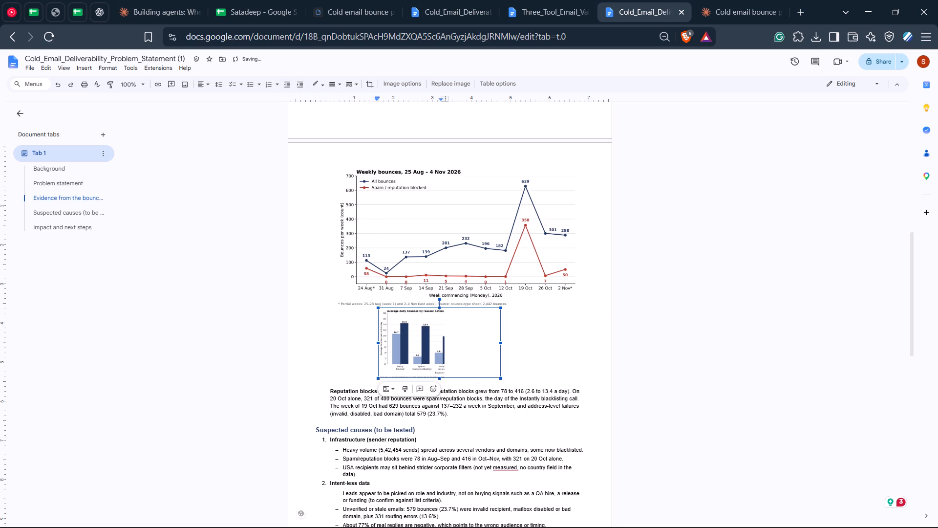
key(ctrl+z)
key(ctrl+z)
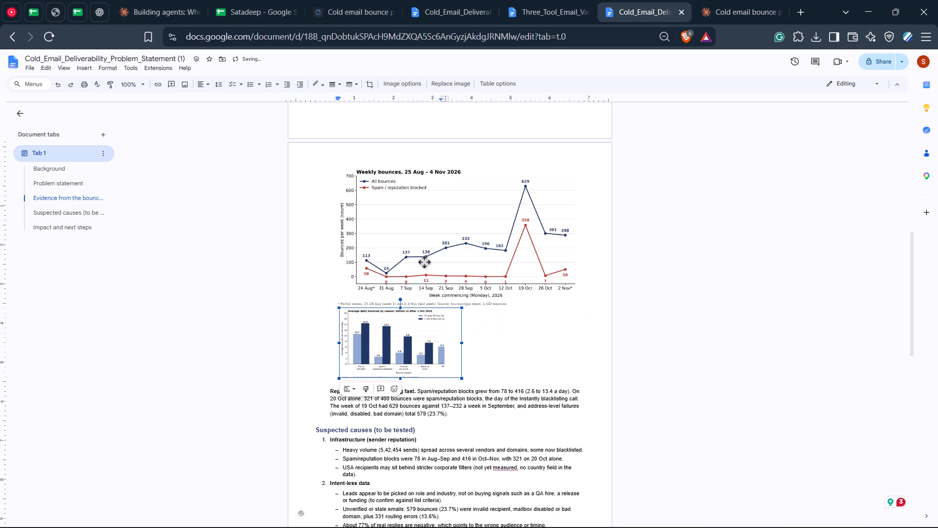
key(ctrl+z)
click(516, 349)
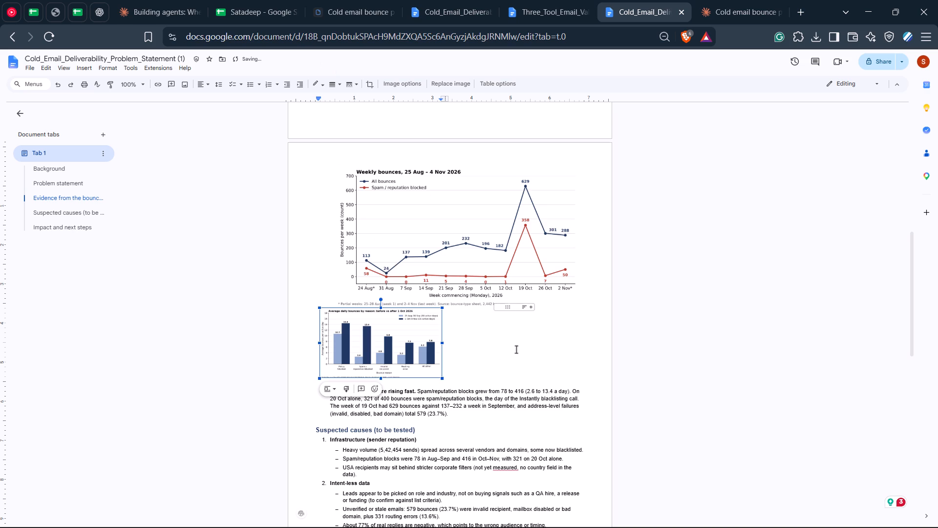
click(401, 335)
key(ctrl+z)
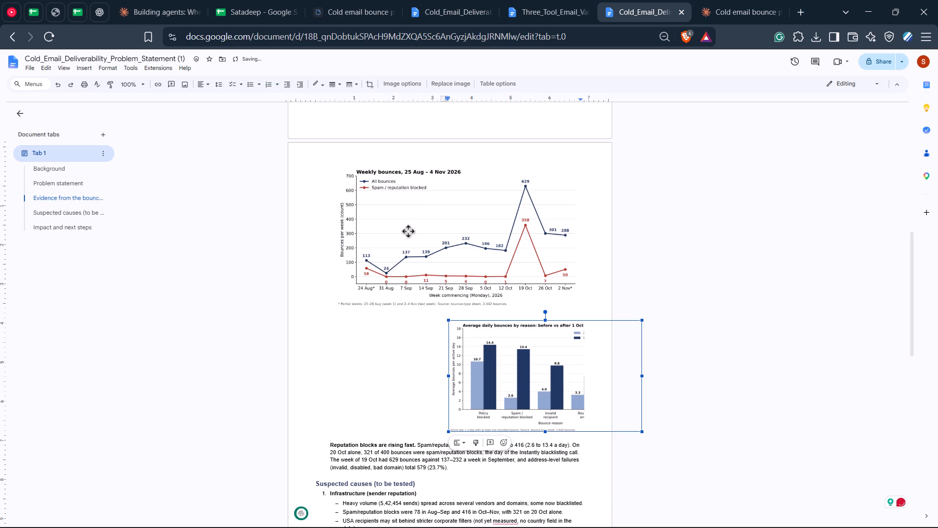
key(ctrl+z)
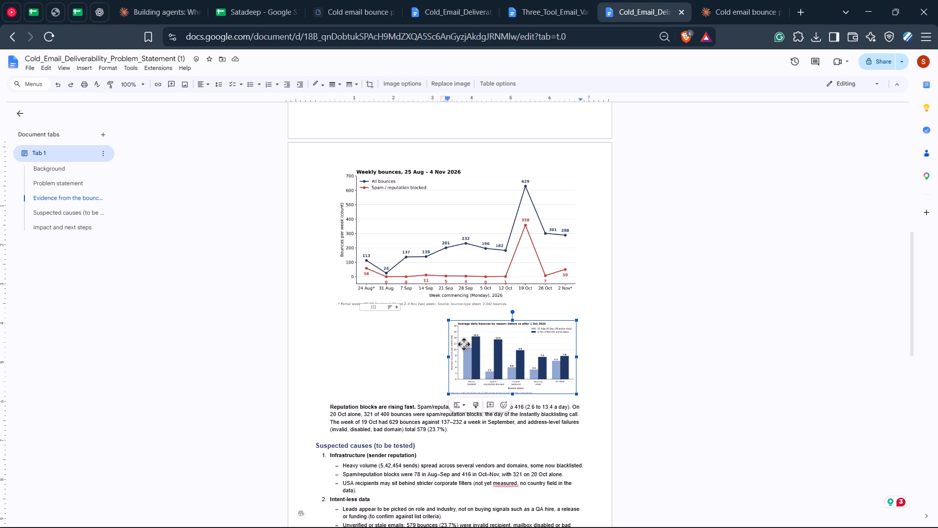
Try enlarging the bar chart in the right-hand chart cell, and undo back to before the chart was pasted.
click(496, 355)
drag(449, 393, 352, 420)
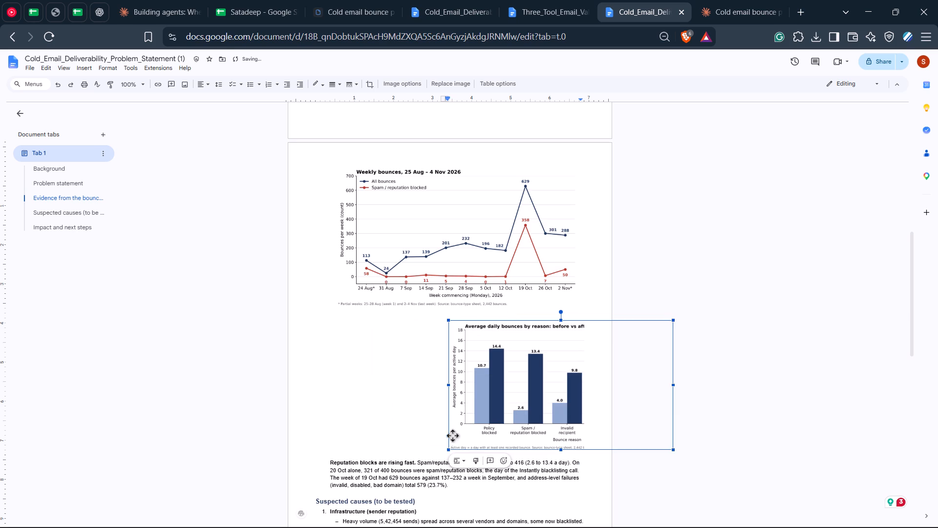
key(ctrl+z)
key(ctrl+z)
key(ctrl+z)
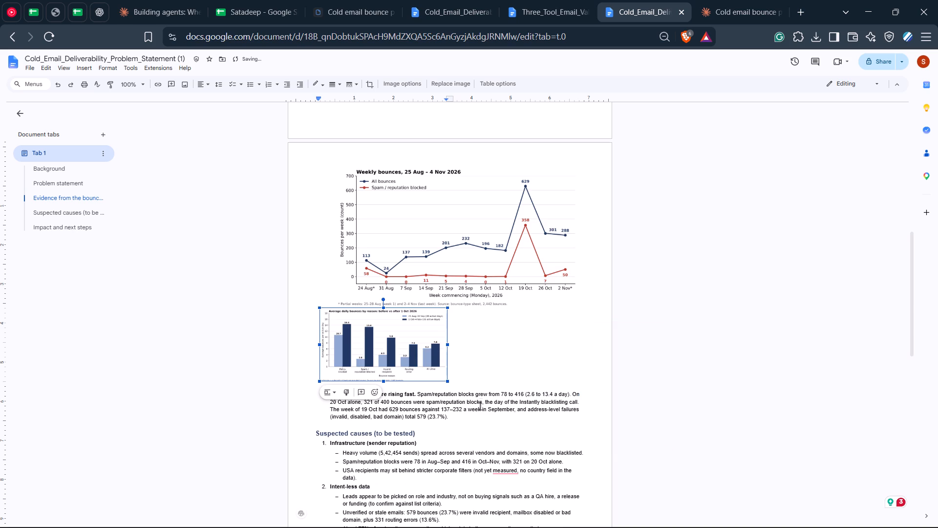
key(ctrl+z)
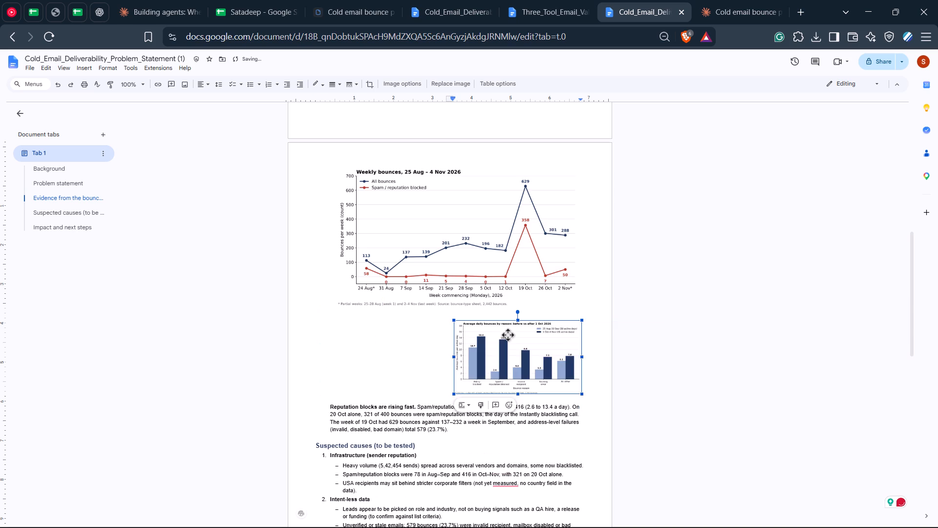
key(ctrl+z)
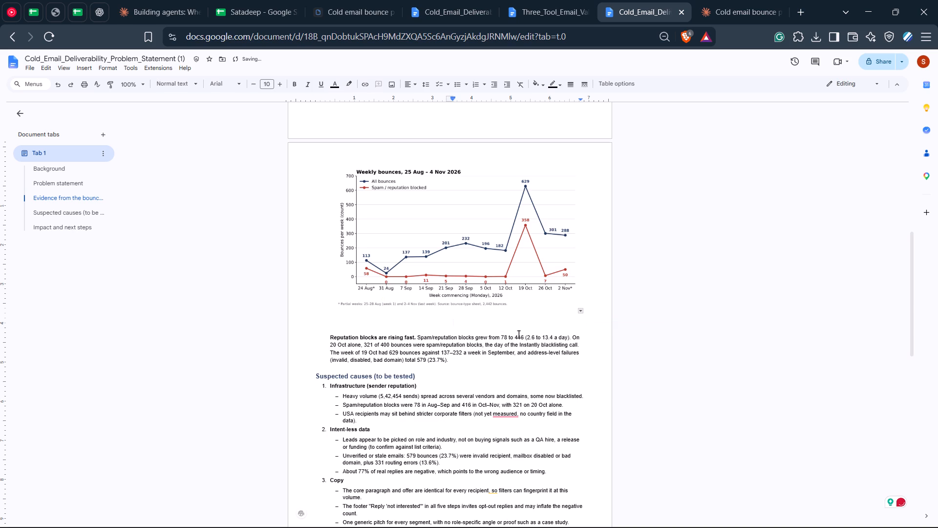
Paste the Average daily bounces by reason bar chart on the blank line just above the "Reputation blocks are rising fast" paragraph.
key(Down)
key(Down)
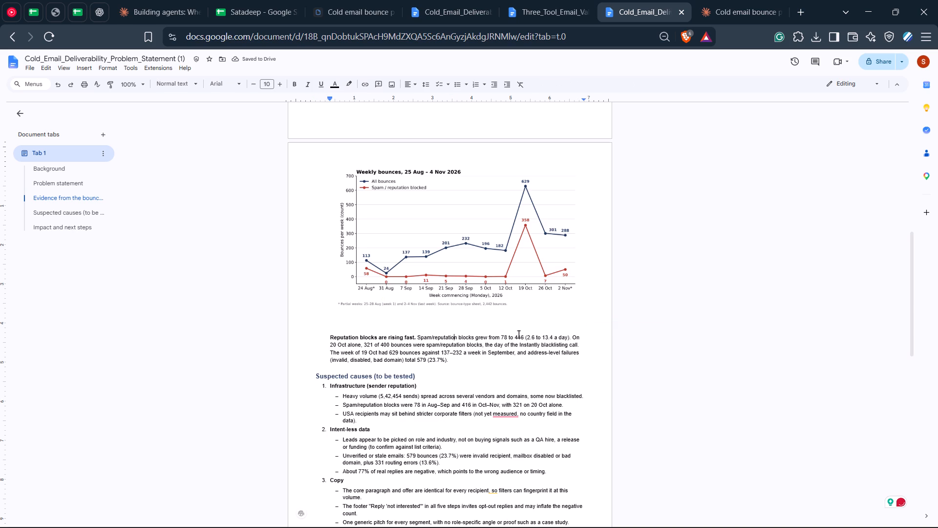
key(Up)
key(ctrl+v)
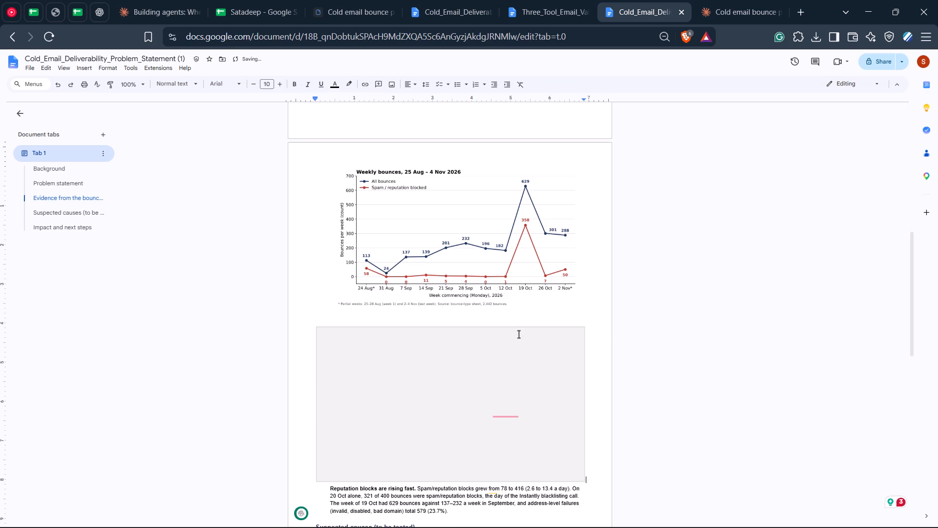
scroll(546, 312, down, 2)
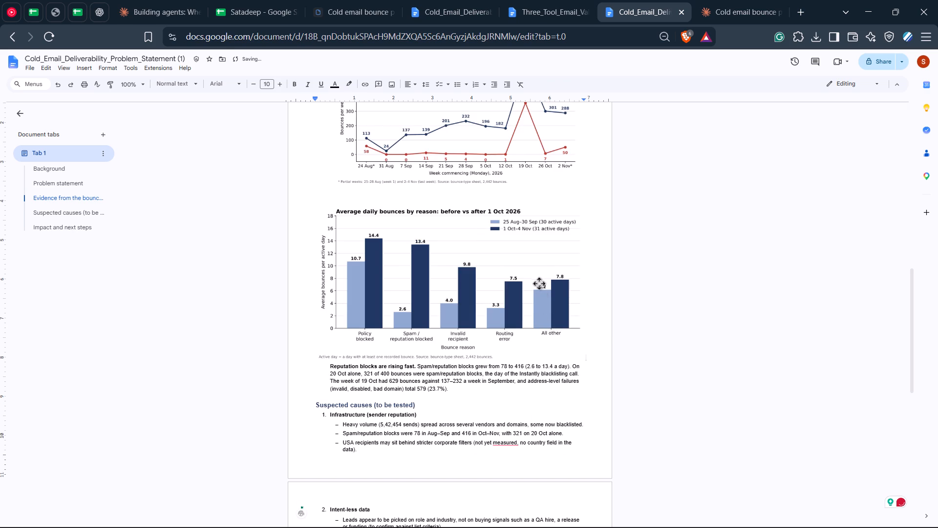
Shrink the bar chart slightly and increase its indent by one level so it lines up with the weekly bounces chart.
click(539, 282)
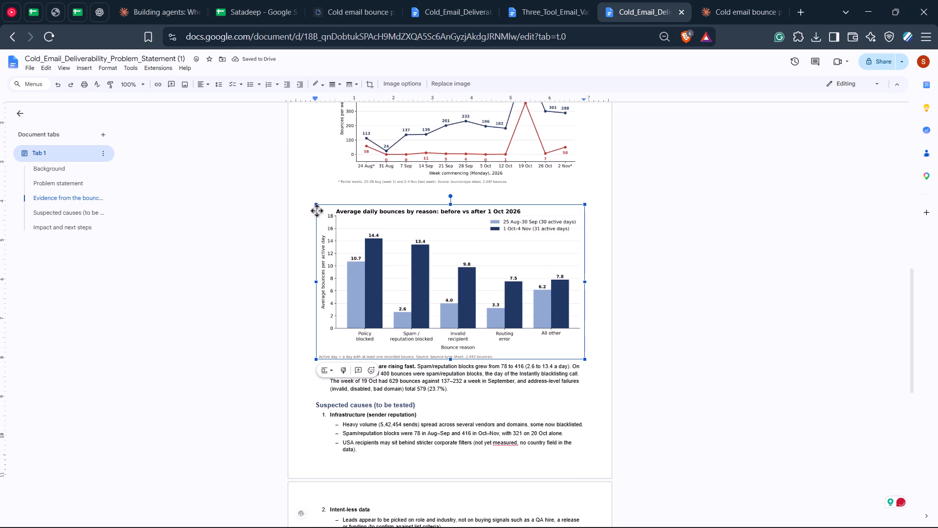
drag(315, 202, 322, 209)
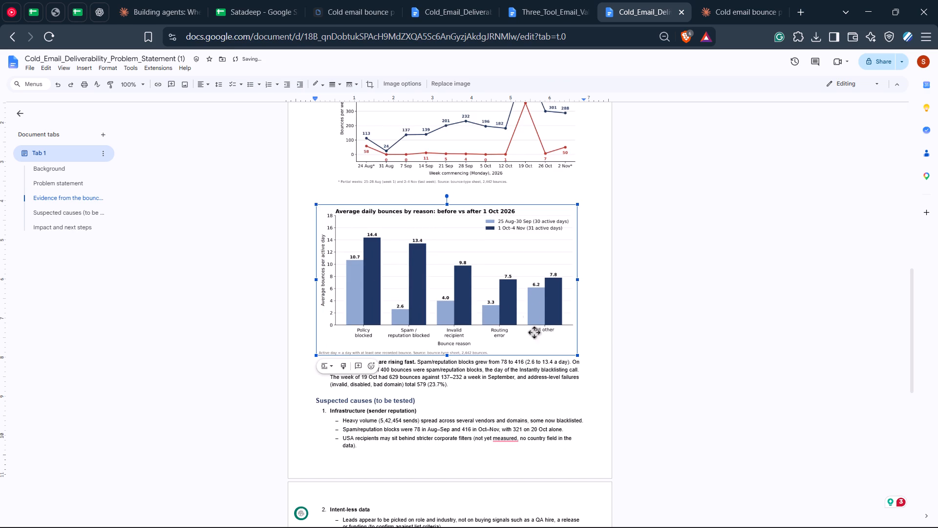
drag(578, 355, 574, 352)
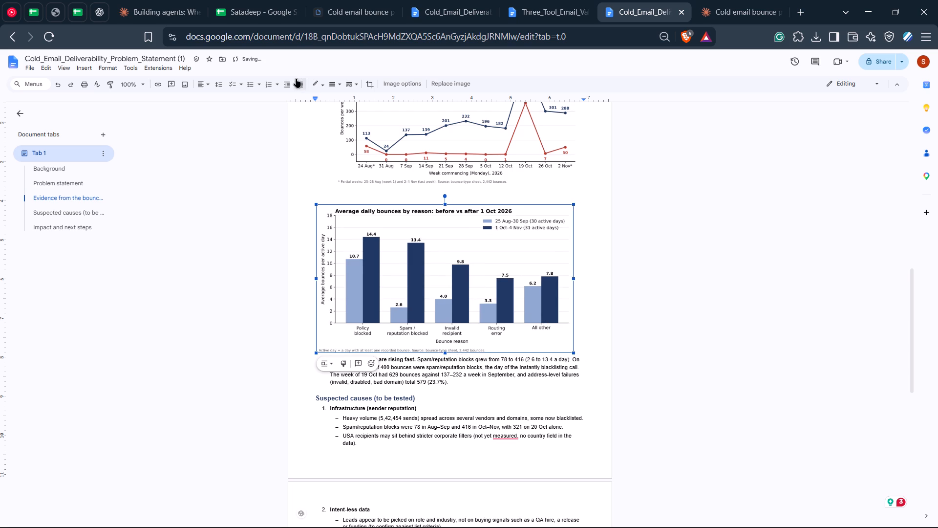
click(299, 81)
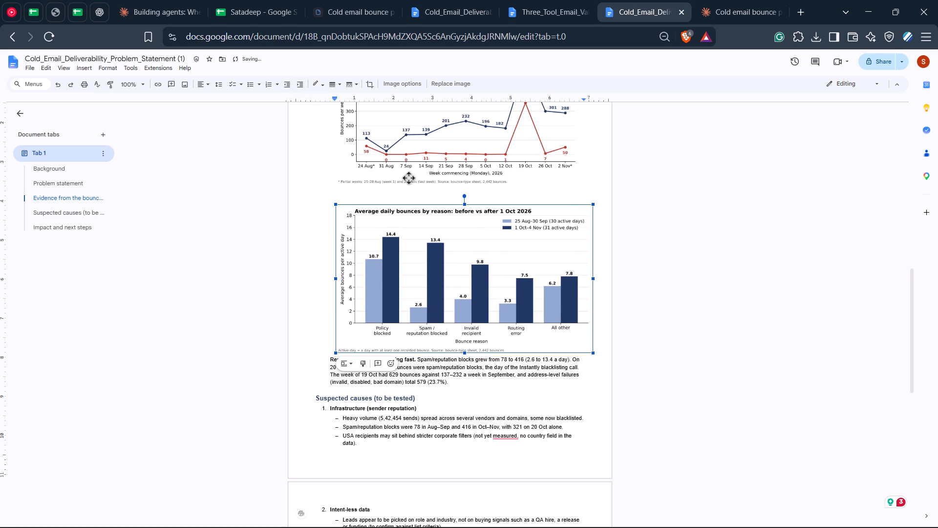
click(608, 170)
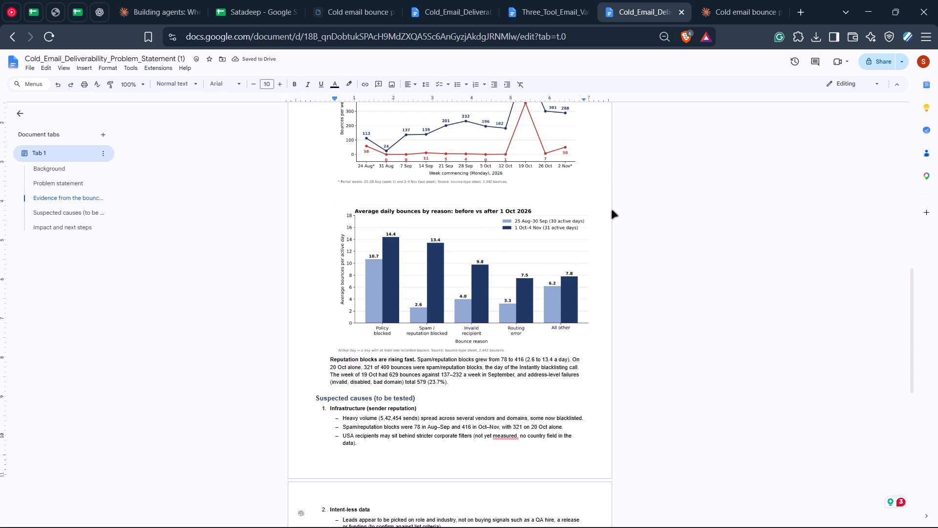
Narrow the bar chart slightly while keeping its height.
click(443, 247)
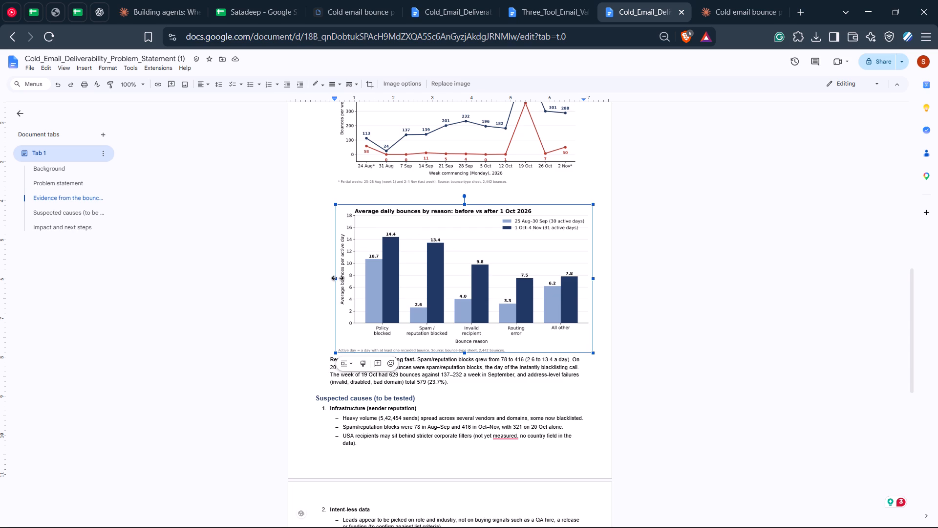
drag(337, 278, 329, 277)
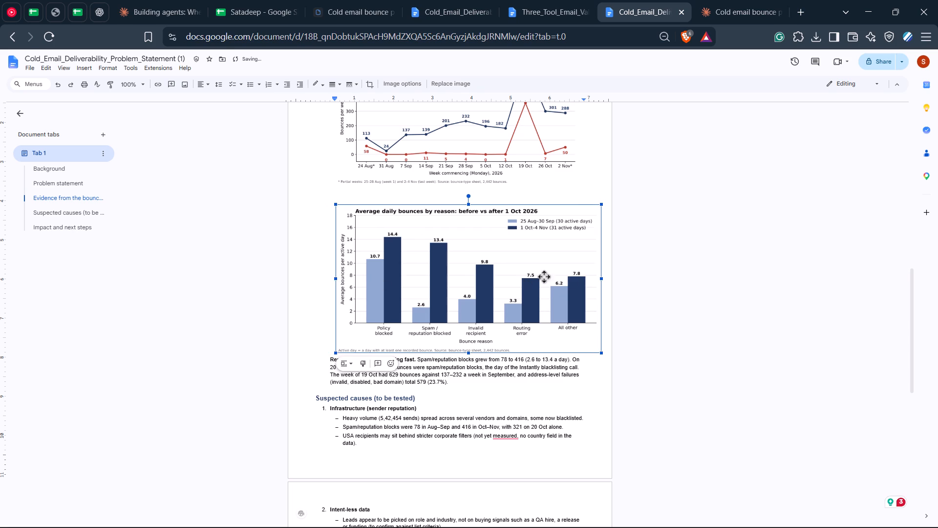
key(ctrl+z)
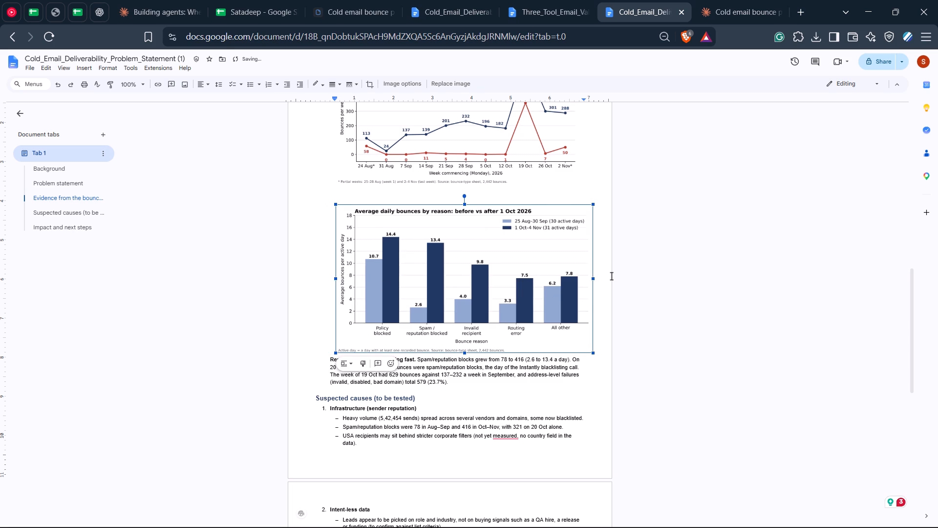
drag(595, 280, 590, 280)
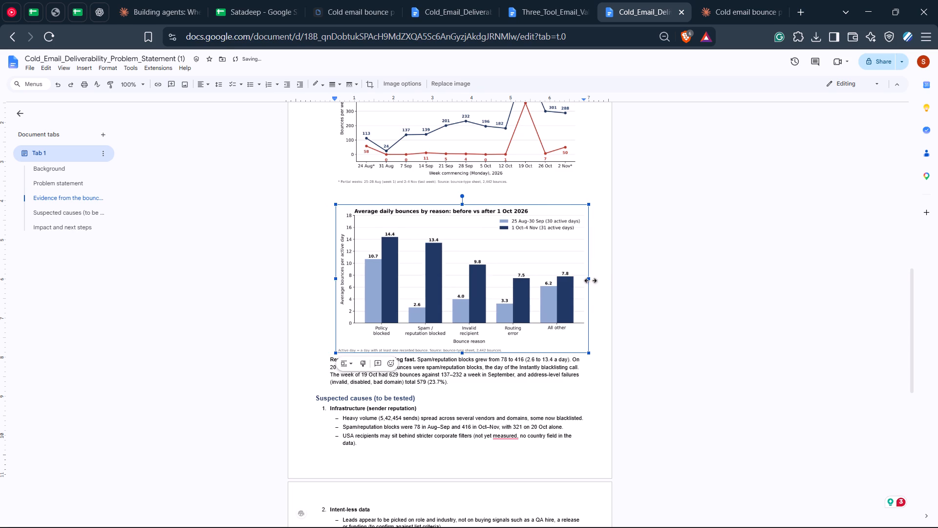
click(642, 243)
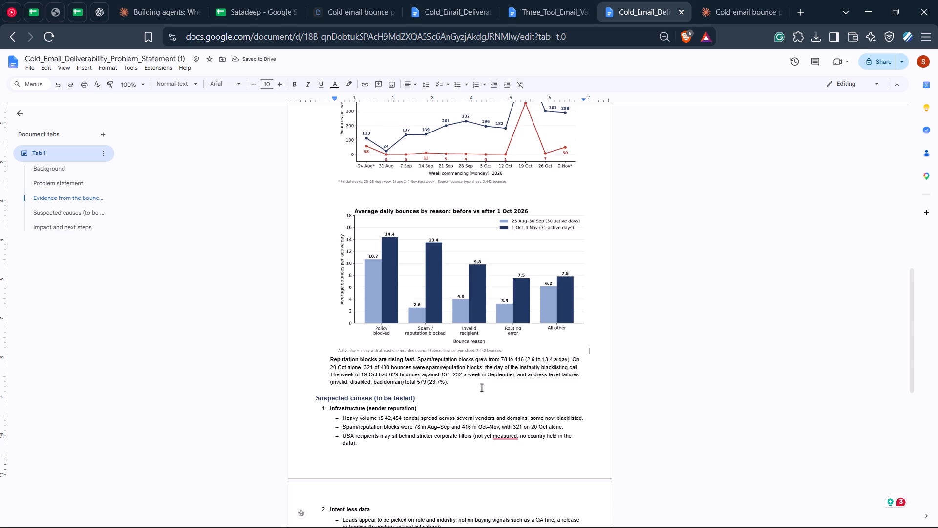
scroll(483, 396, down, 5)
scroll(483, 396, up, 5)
Add five blank lines after the "Reputation blocks are rising fast" paragraph to push the "Suspected causes" section down.
click(477, 383)
key(Return)
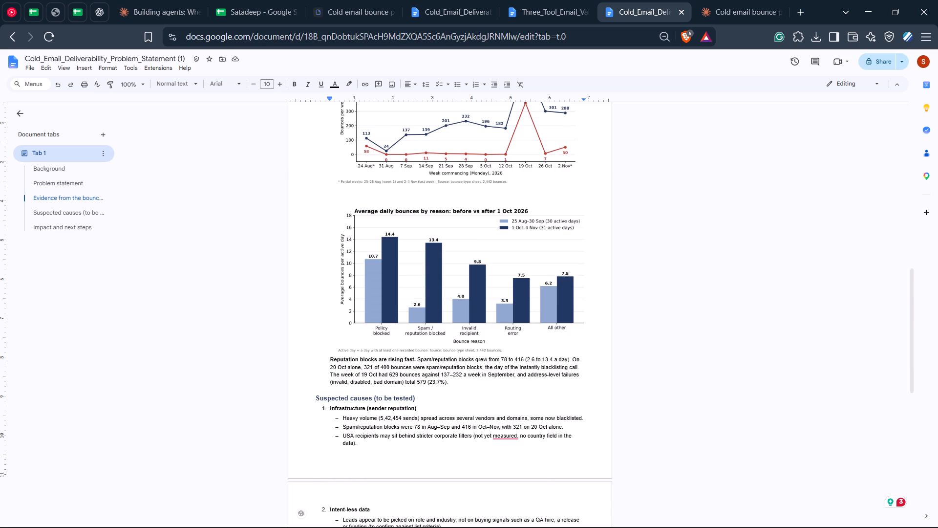
key(Return)
key(Return)
key(Return)
key(Return)
Insert one blank line above the "Cold Email Deliverability: Problem Statement" title at the start of the document.
scroll(477, 383, up, 3)
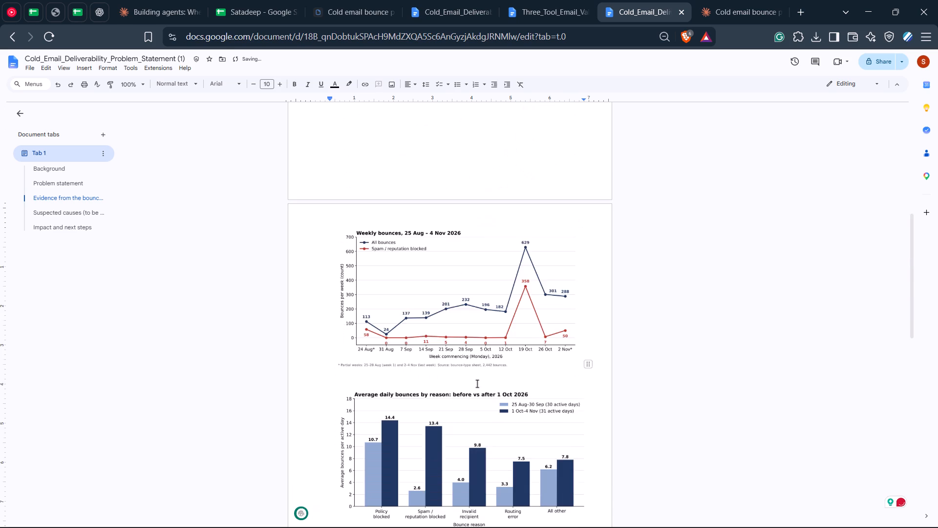
scroll(462, 397, up, 6)
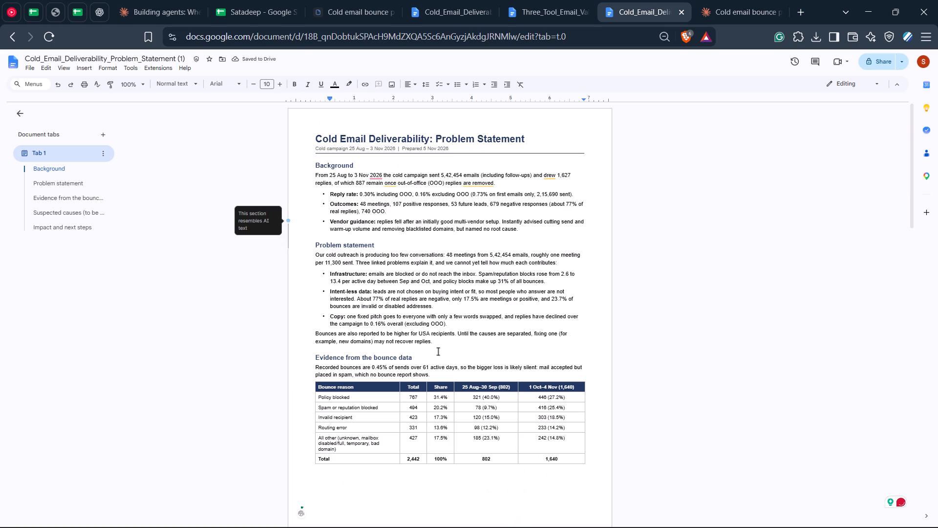
scroll(442, 349, up, 2)
click(316, 137)
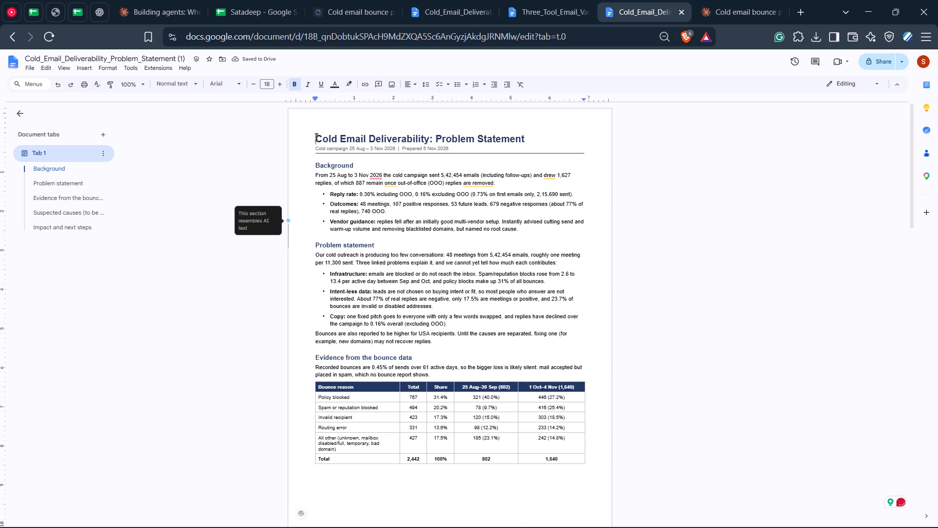
key(Return)
scroll(354, 217, down, 3)
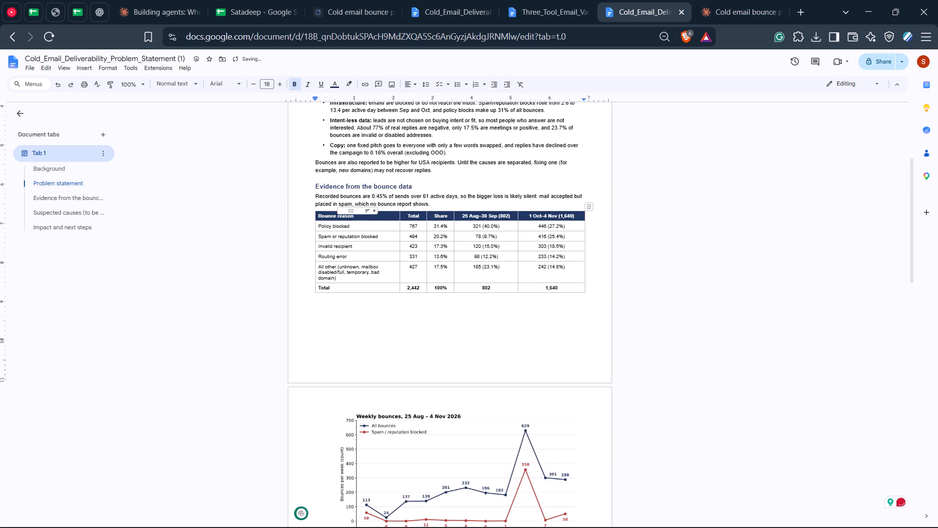
scroll(360, 213, up, 2)
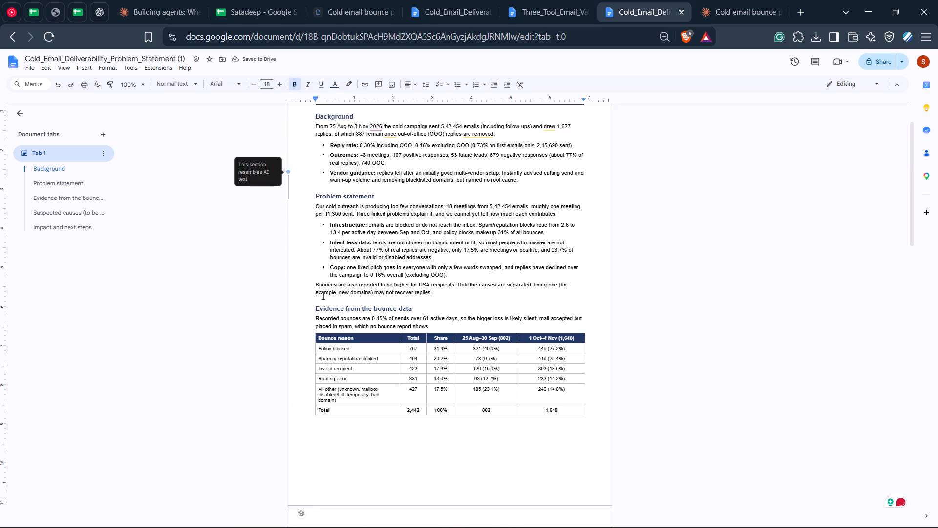
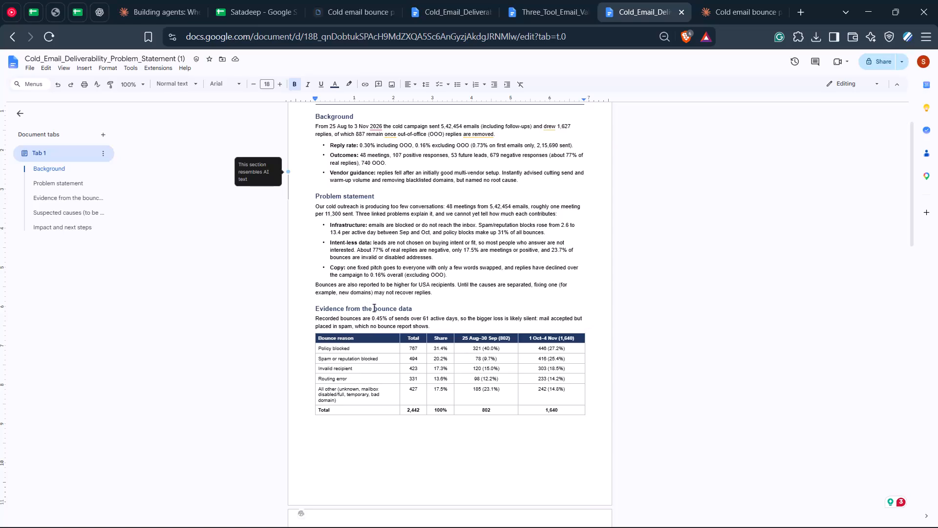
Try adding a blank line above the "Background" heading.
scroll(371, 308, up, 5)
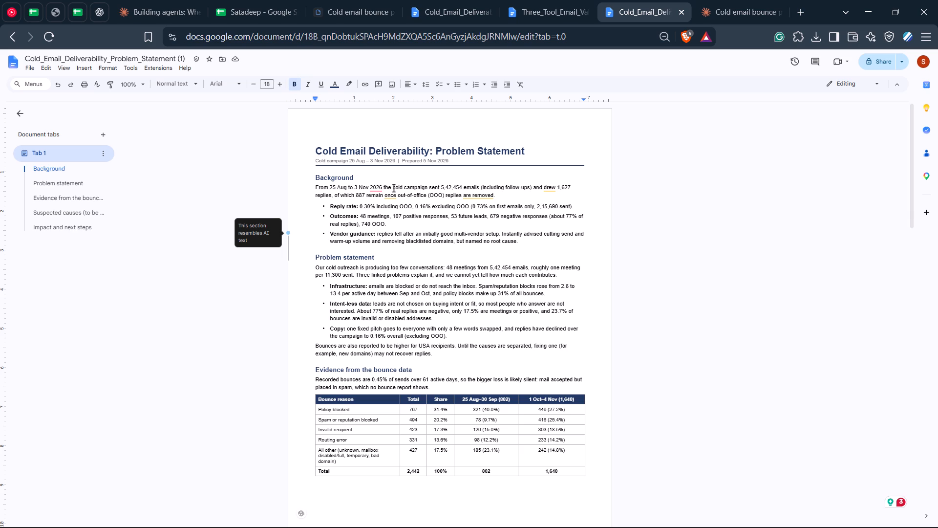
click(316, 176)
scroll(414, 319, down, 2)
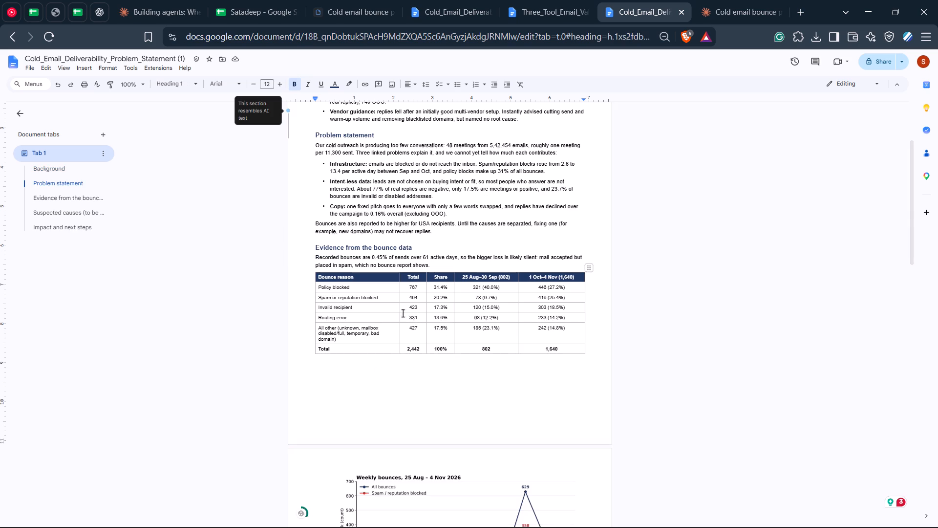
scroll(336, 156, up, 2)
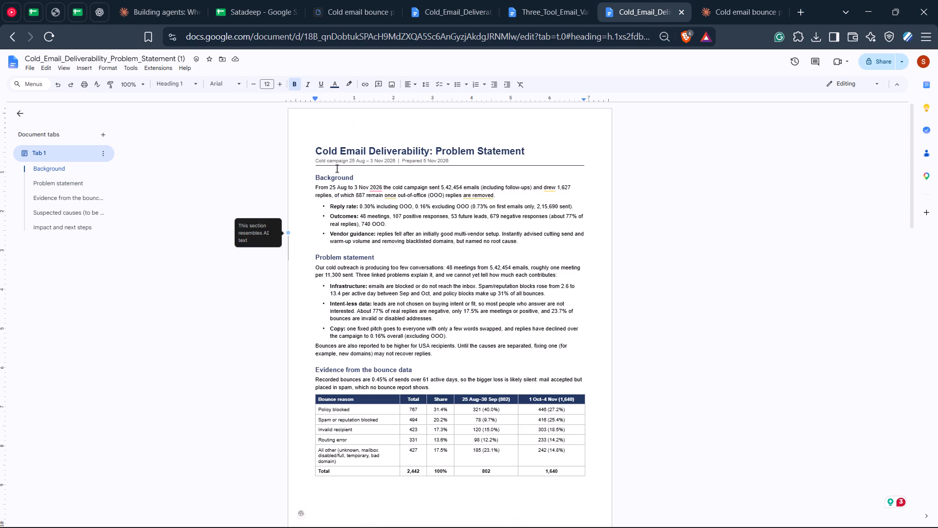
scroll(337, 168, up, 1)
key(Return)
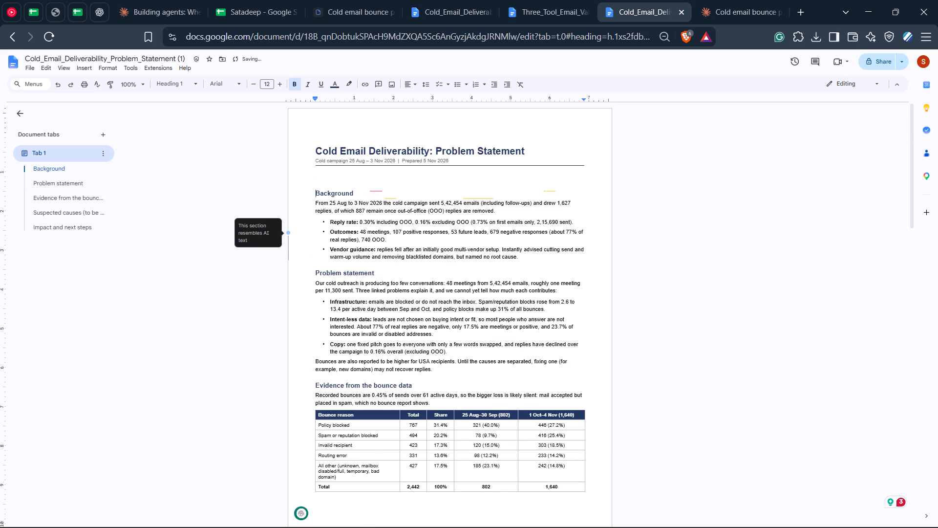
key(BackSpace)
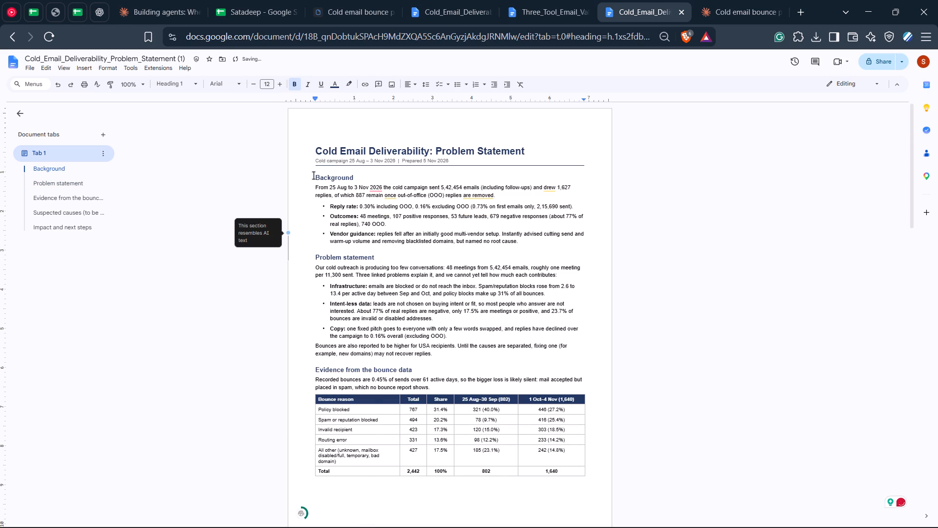
Set the font size of the "Background", "Problem statement" and "Evidence from the bounce data" headings to 13.
drag(313, 175, 355, 176)
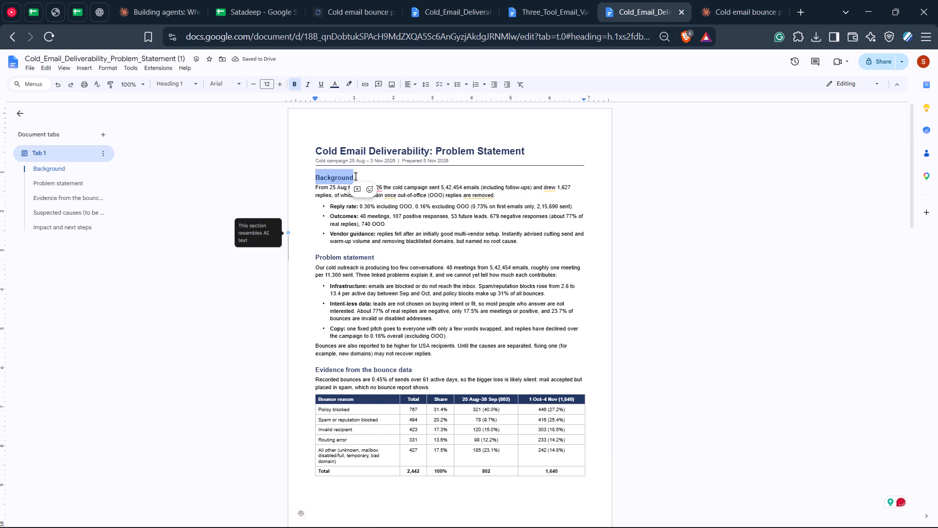
click(281, 83)
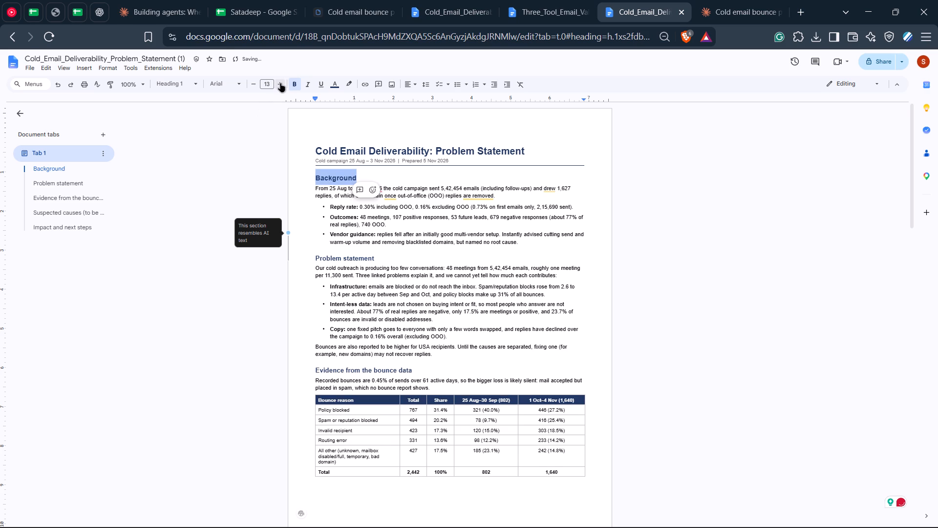
click(316, 258)
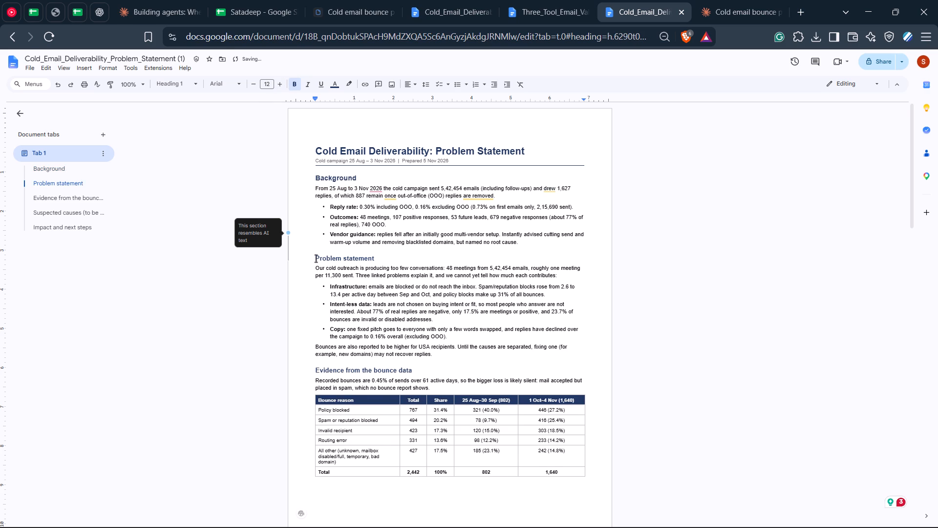
drag(316, 258, 379, 258)
ctrl+drag(310, 373, 420, 374)
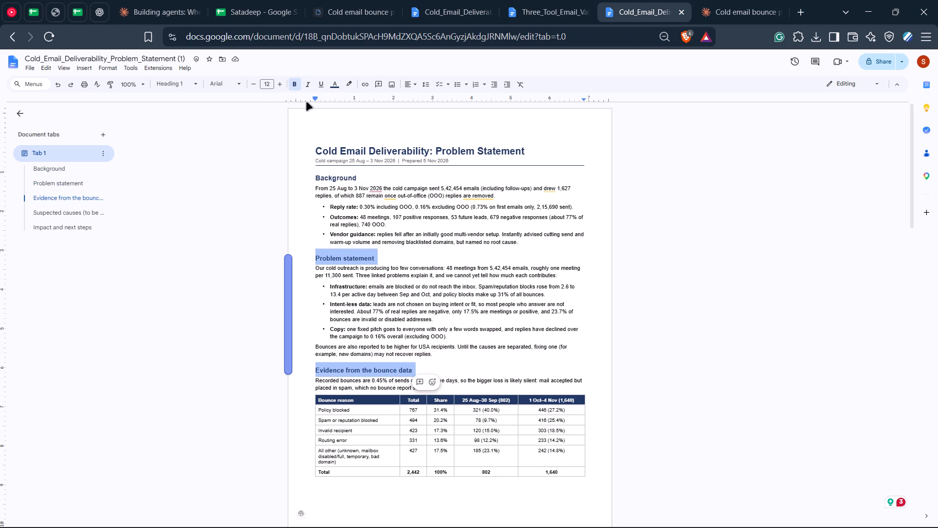
click(278, 84)
click(491, 251)
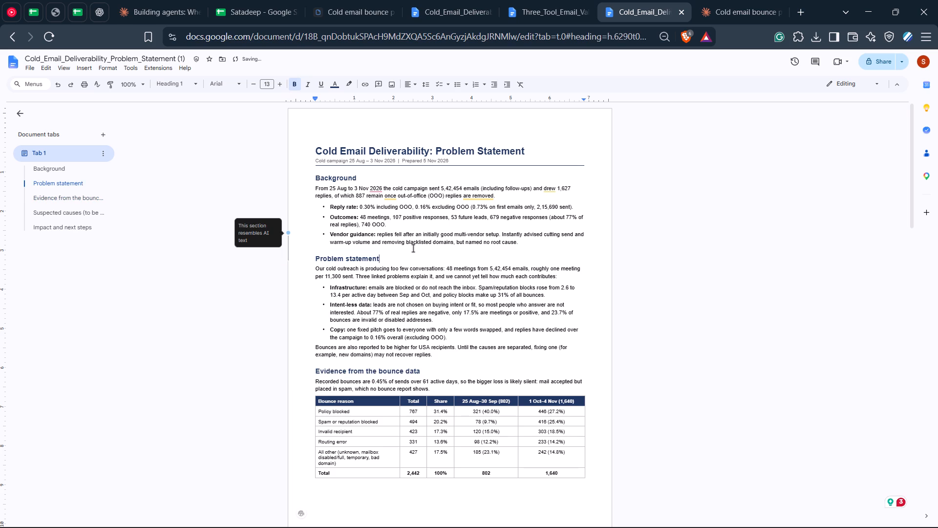
scroll(415, 228, up, 2)
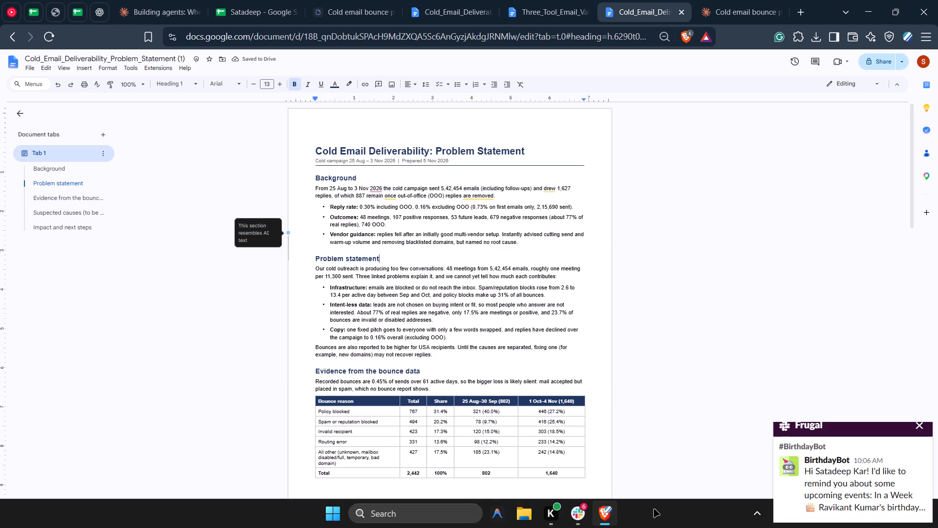
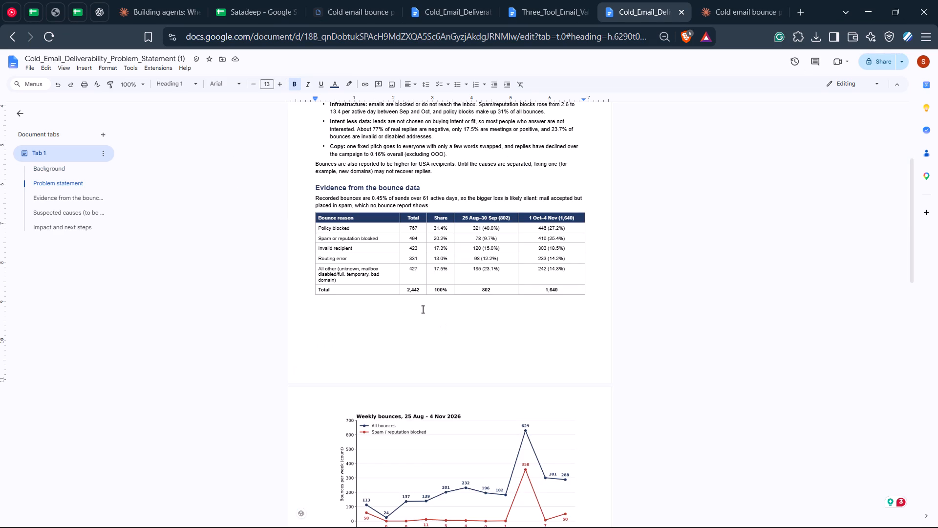
Increase the line spacing of all the text in the bounce reason table.
click(418, 308)
click(517, 345)
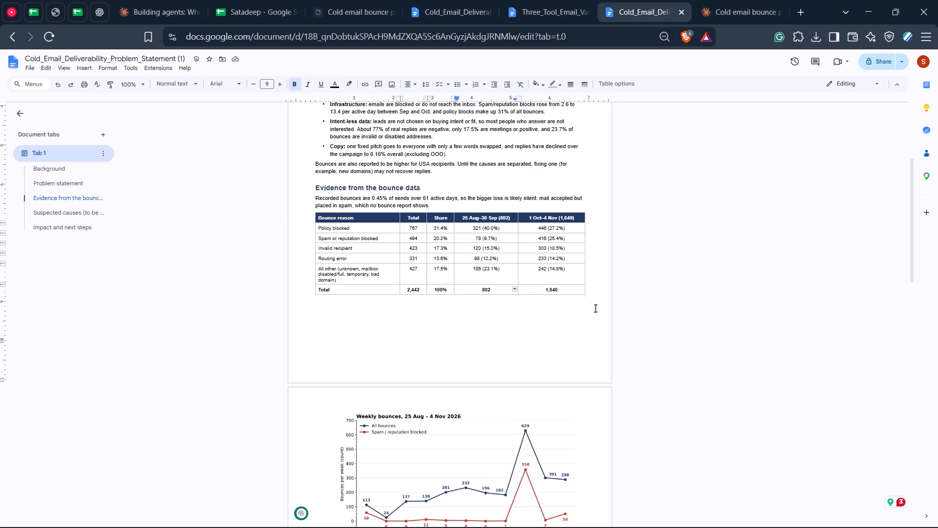
click(593, 288)
drag(317, 218, 490, 250)
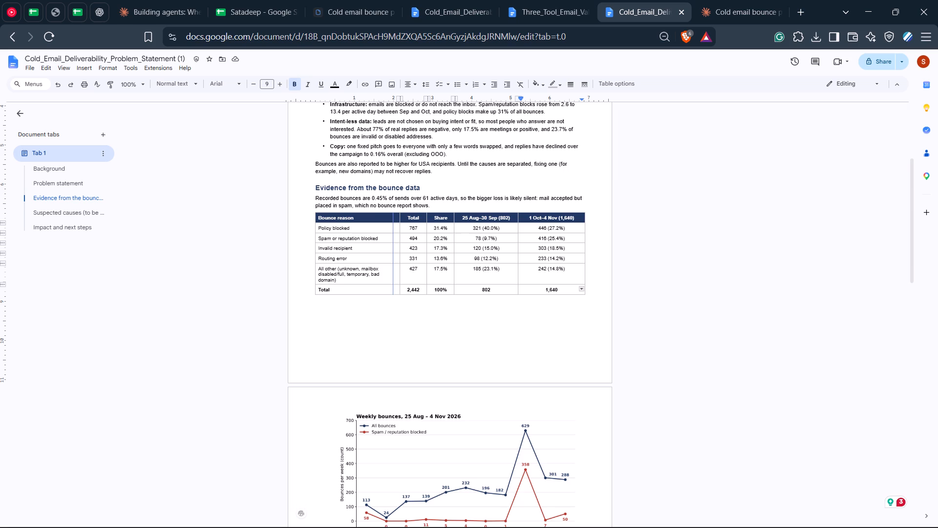
drag(490, 250, 317, 240)
click(325, 220)
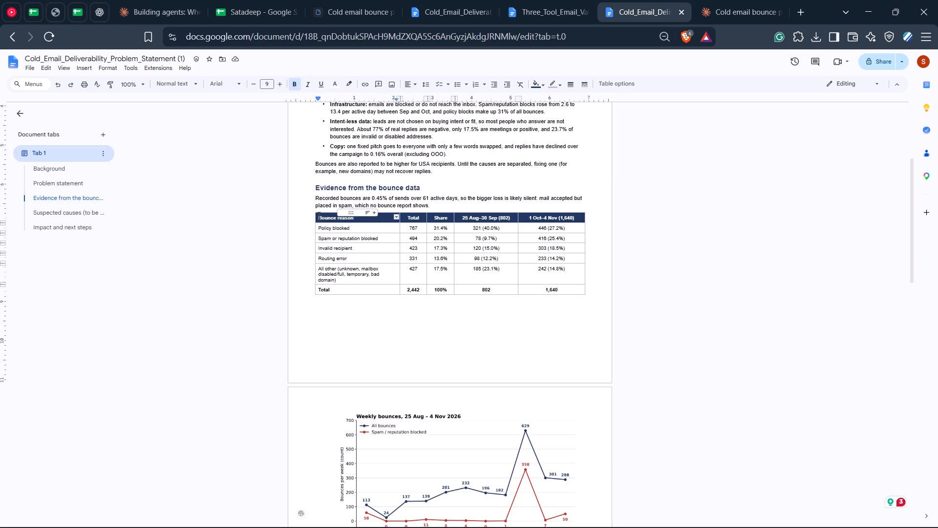
drag(319, 216, 560, 290)
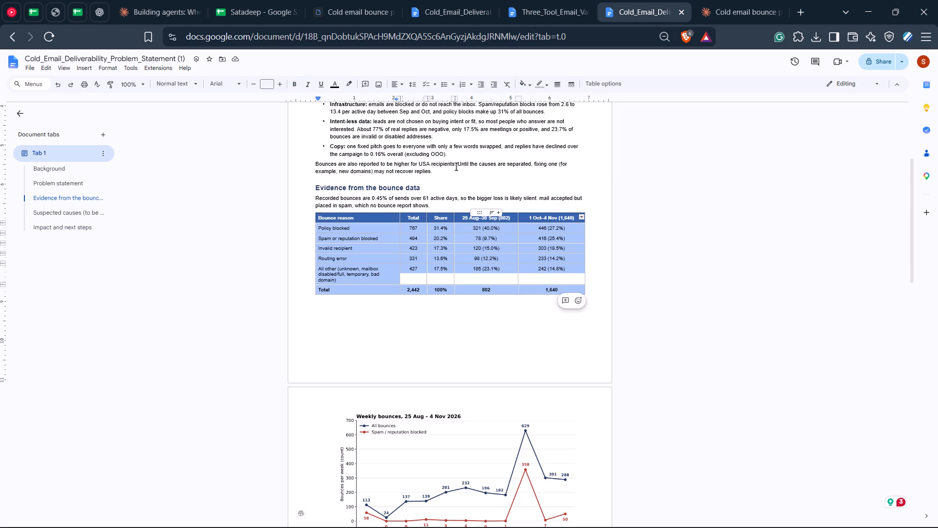
click(411, 85)
click(441, 115)
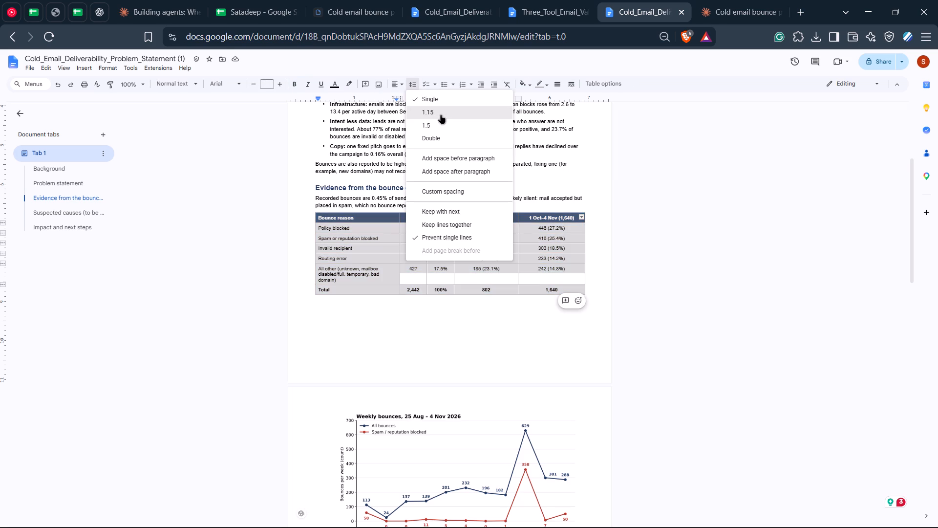
Centre-align the figures in the Total, Share and two date-period columns of the bounce reason table.
click(531, 184)
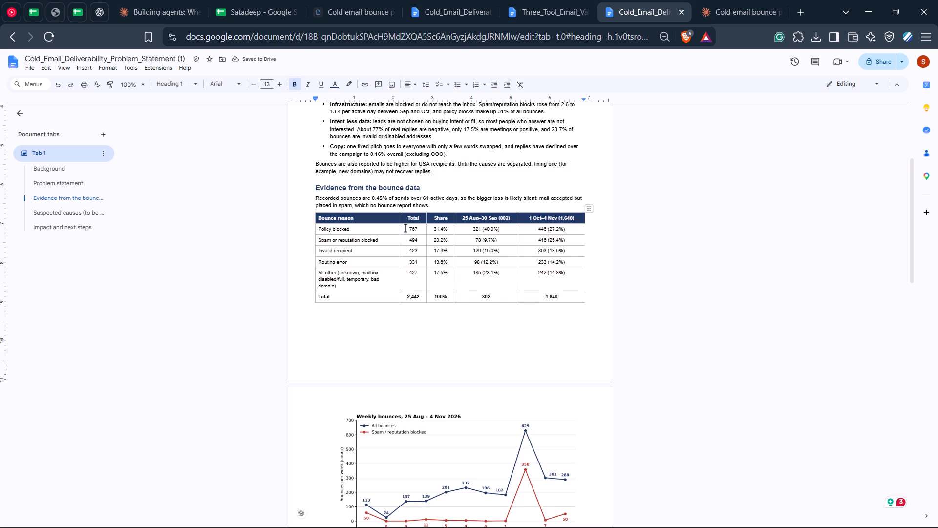
drag(406, 230, 462, 254)
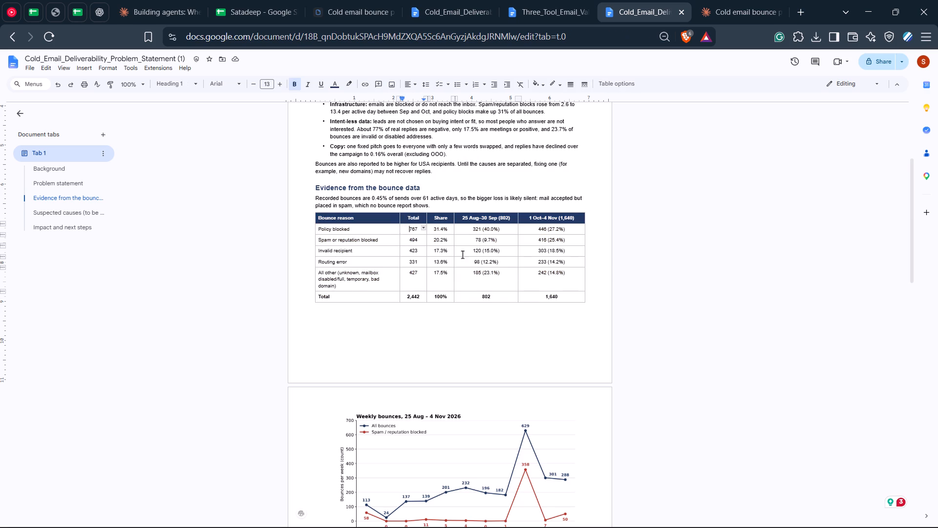
drag(462, 254, 558, 297)
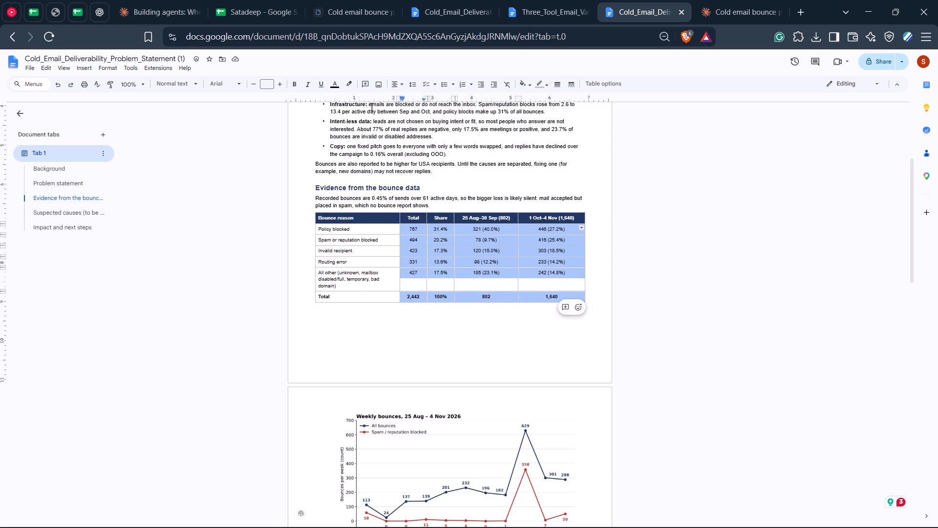
click(404, 84)
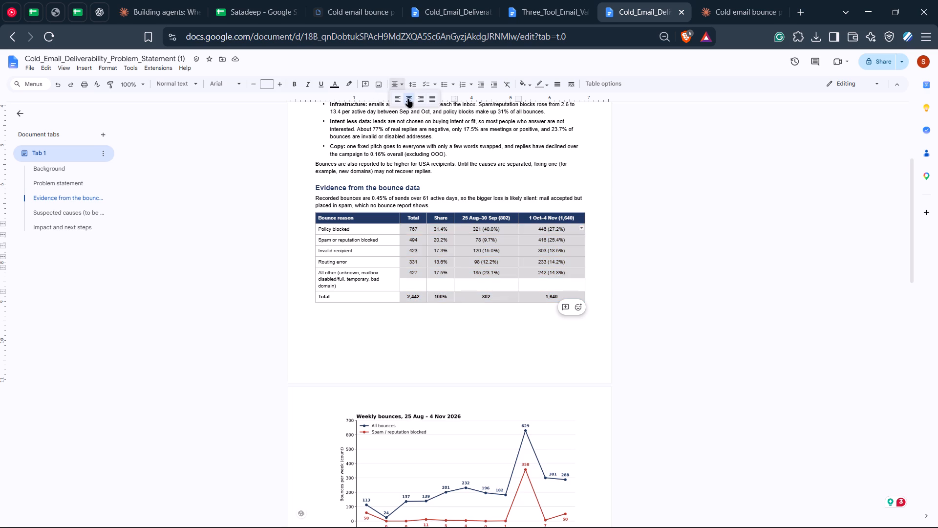
click(408, 99)
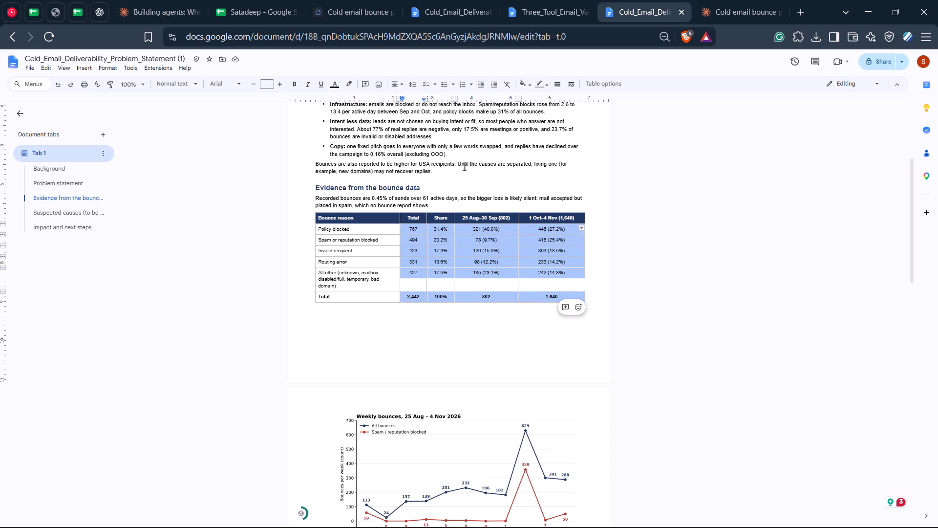
click(426, 60)
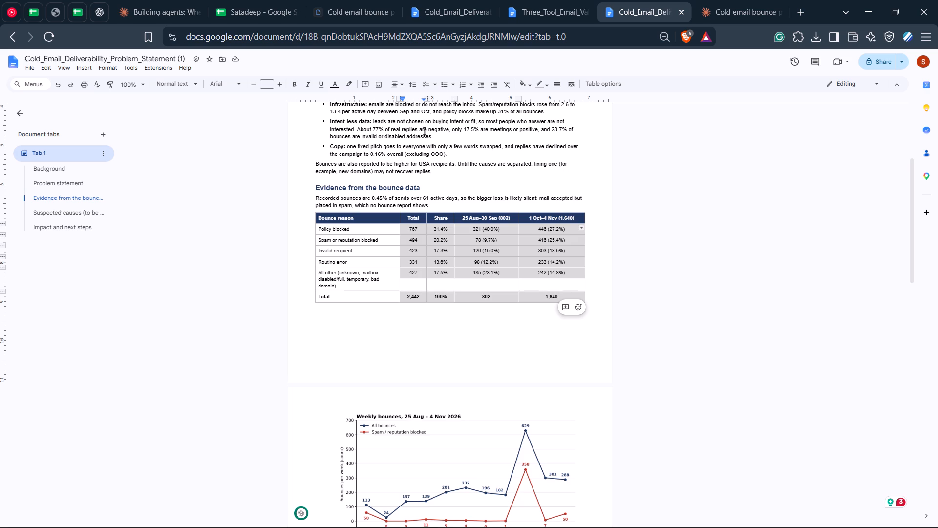
click(642, 124)
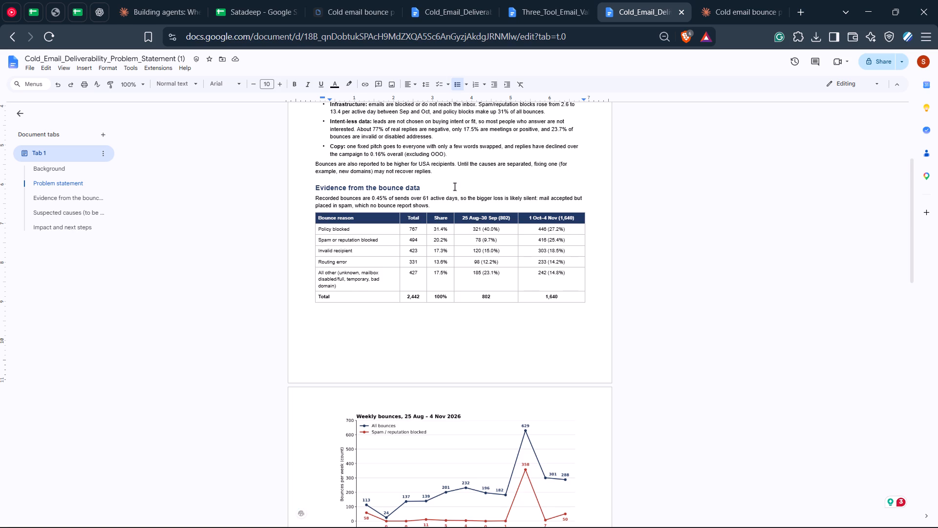
Insert two blank lines between the average daily bounces chart and the "Reputation blocks are rising fast" paragraph.
scroll(465, 338, up, 2)
scroll(465, 338, down, 4)
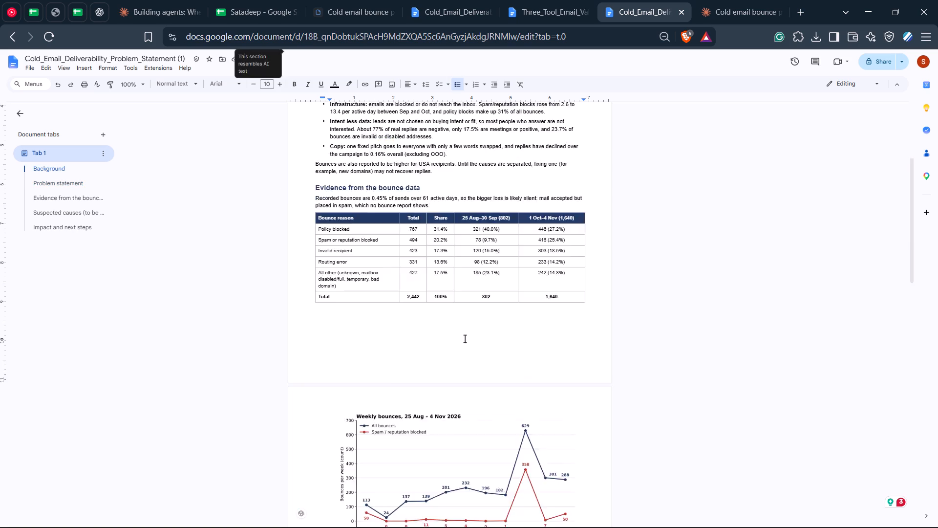
scroll(465, 338, down, 3)
scroll(448, 274, down, 4)
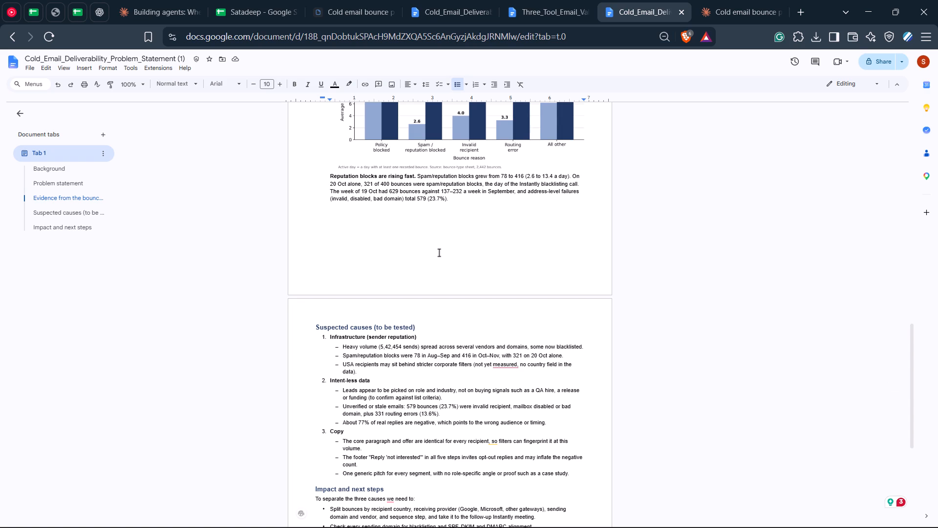
scroll(391, 277, down, 3)
scroll(386, 271, up, 4)
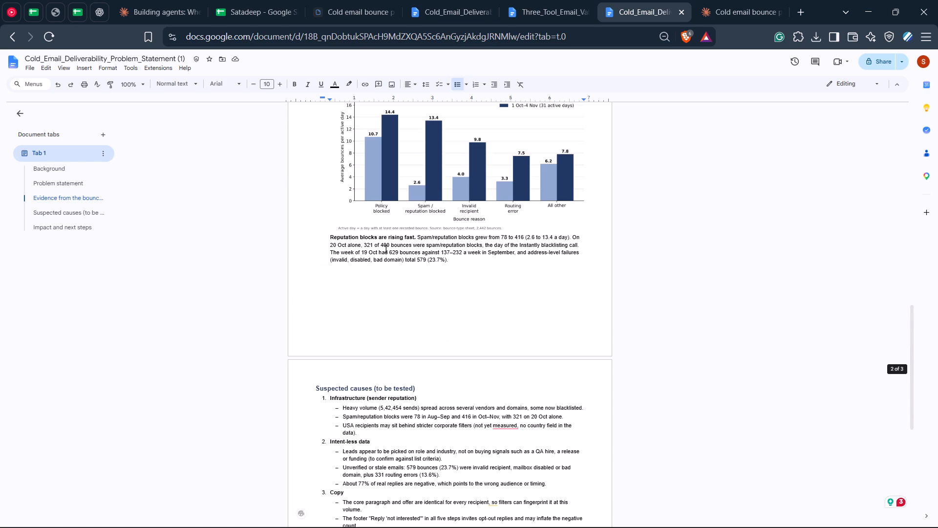
click(330, 239)
key(Return)
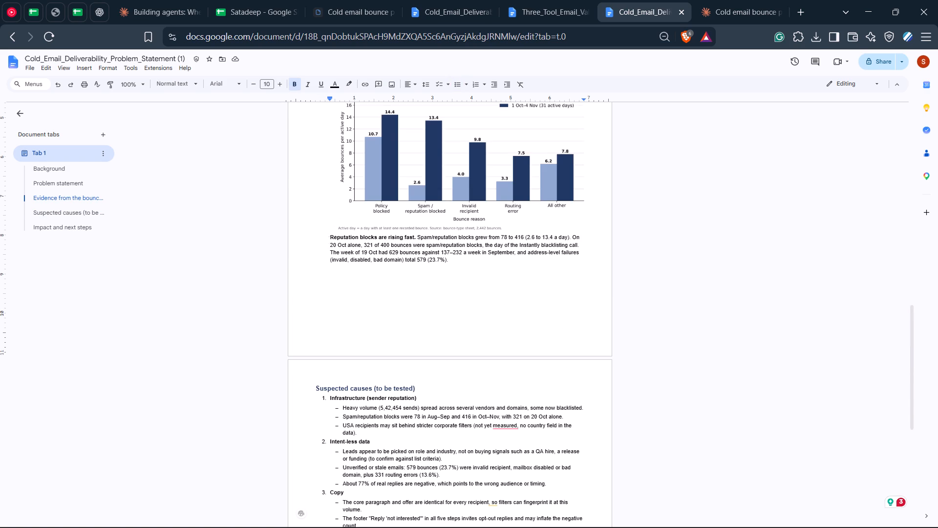
key(Return)
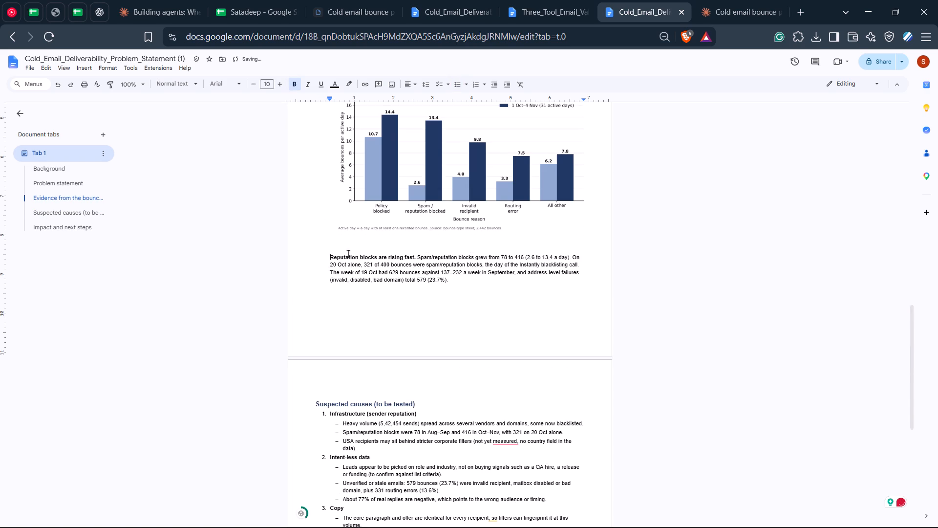
Remove the blank line between the "Reputation blocks are rising fast" paragraph and the "Suspected causes (to be tested)" heading.
click(463, 285)
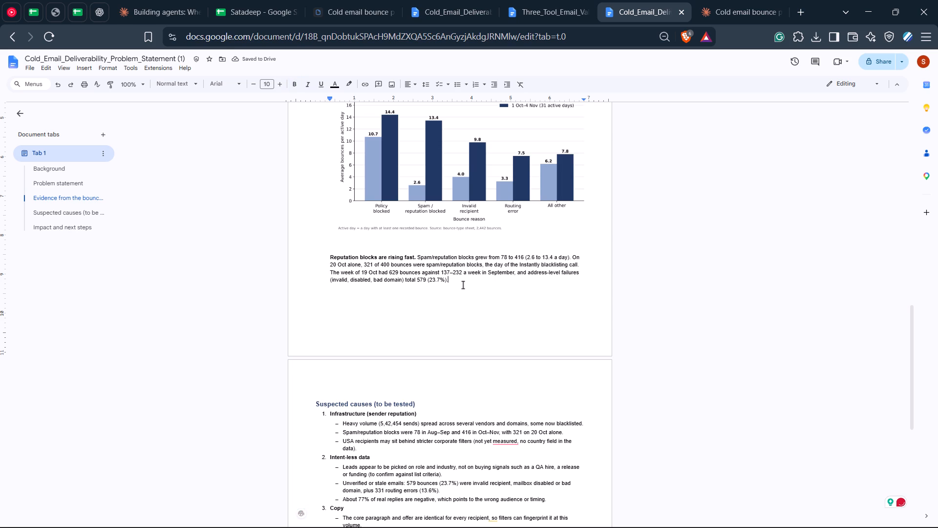
key(Delete)
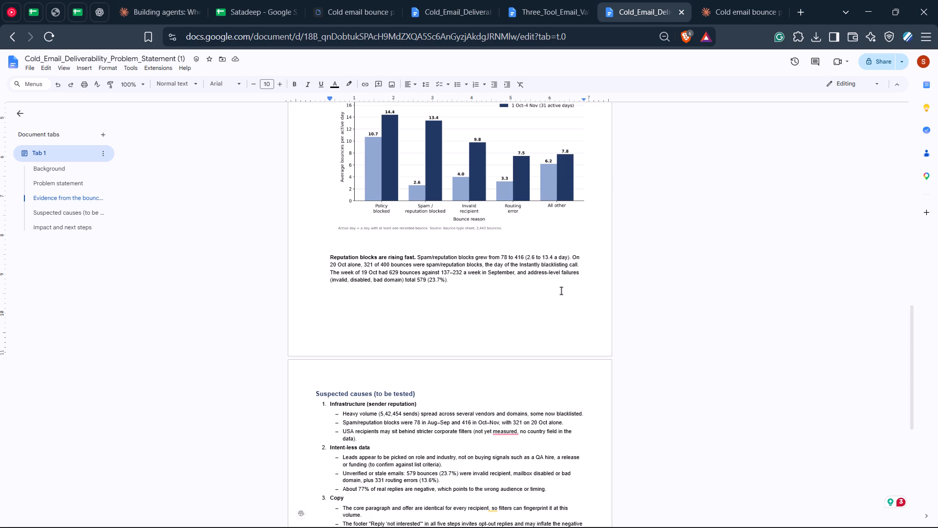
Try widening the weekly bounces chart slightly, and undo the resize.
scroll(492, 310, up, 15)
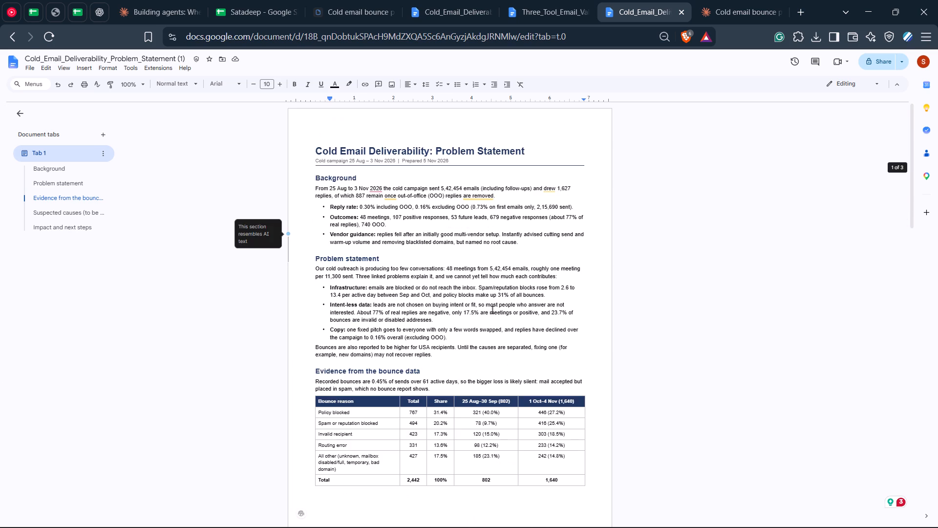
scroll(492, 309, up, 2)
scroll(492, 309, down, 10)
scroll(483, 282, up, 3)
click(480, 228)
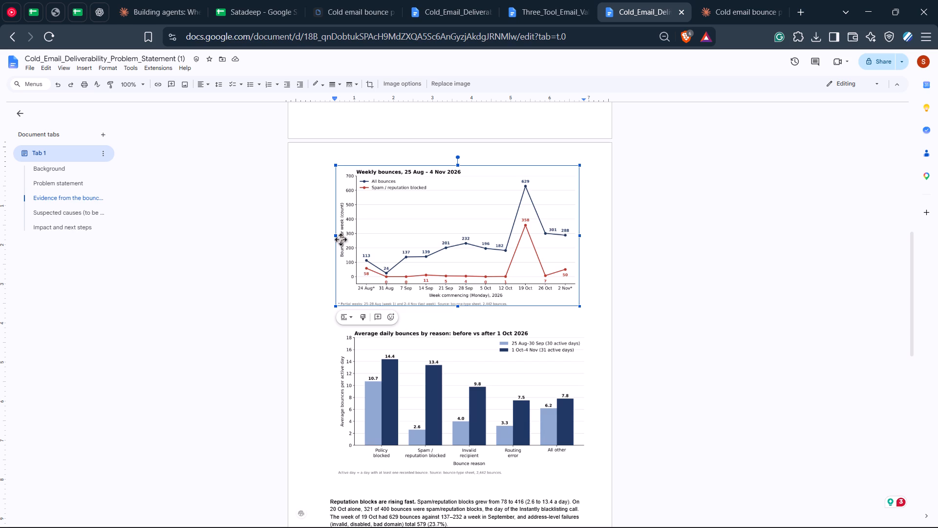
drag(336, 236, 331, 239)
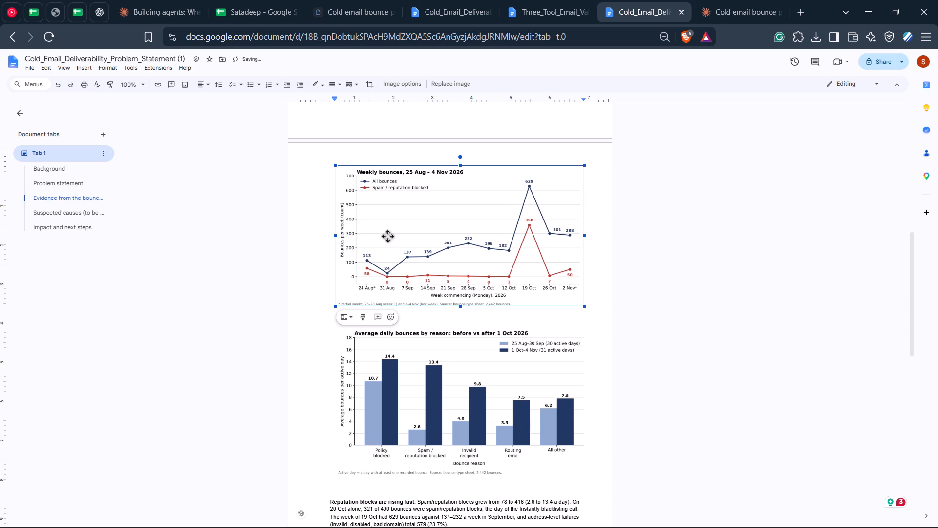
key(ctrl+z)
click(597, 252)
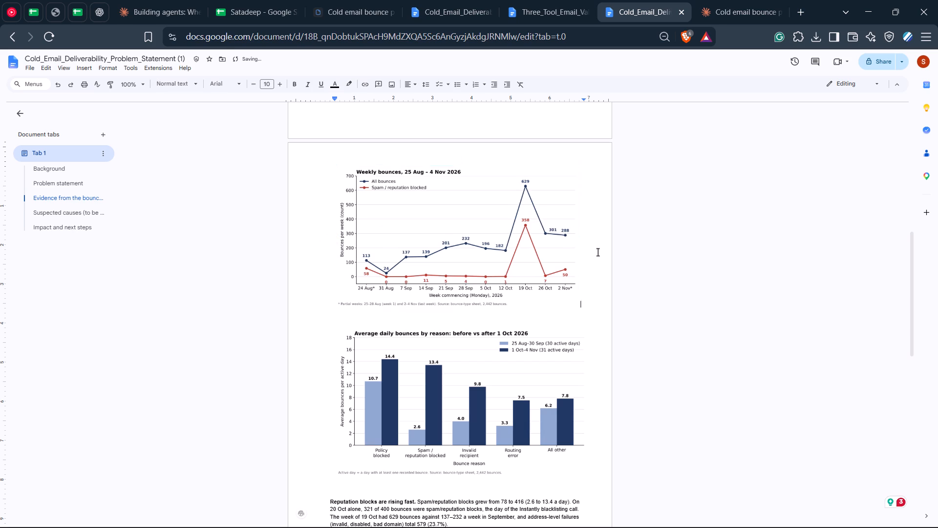
Copy the whole revised document into a new document tab of the original Cold_Email_Deliverability_Problem_Statement file.
scroll(611, 280, up, 18)
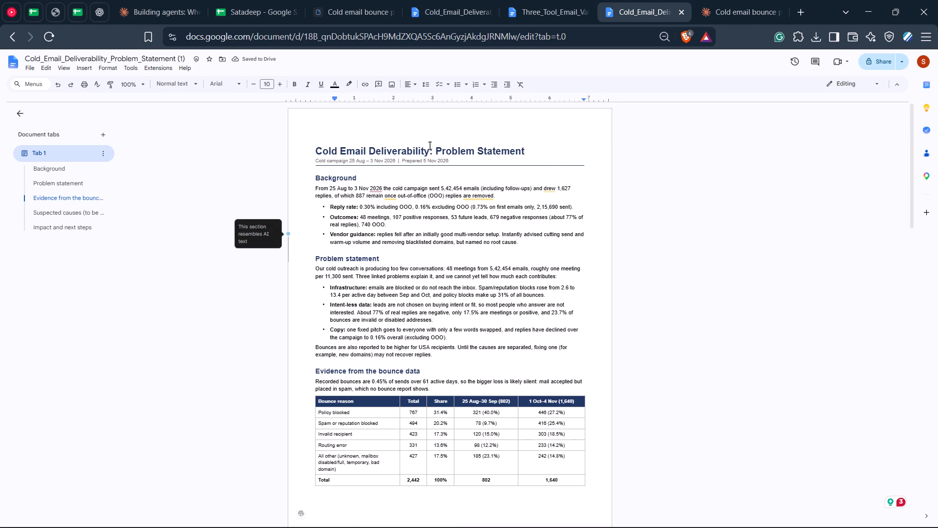
click(430, 153)
key(ctrl+a)
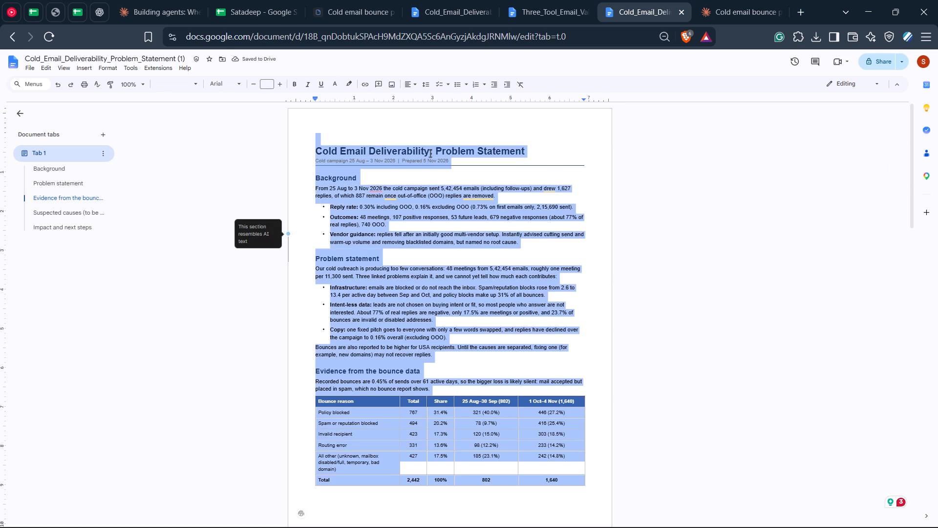
key(ctrl+c)
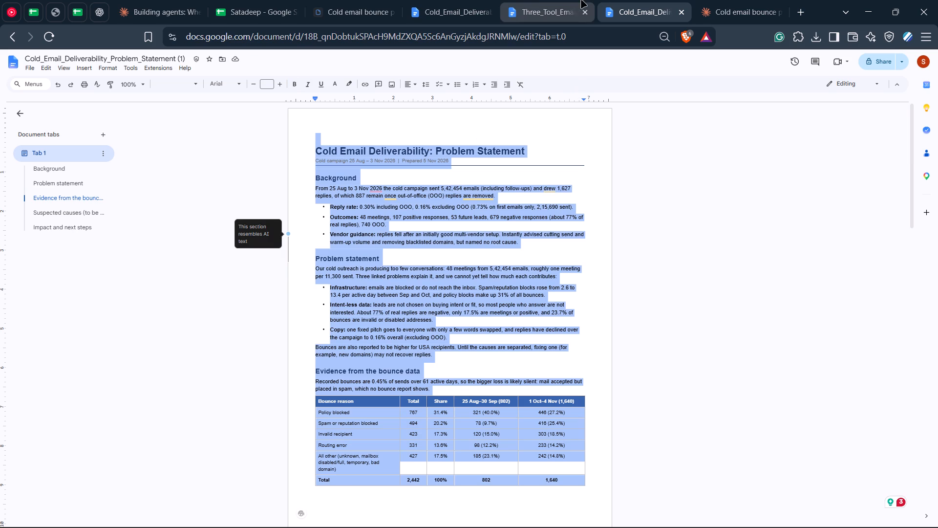
click(459, 0)
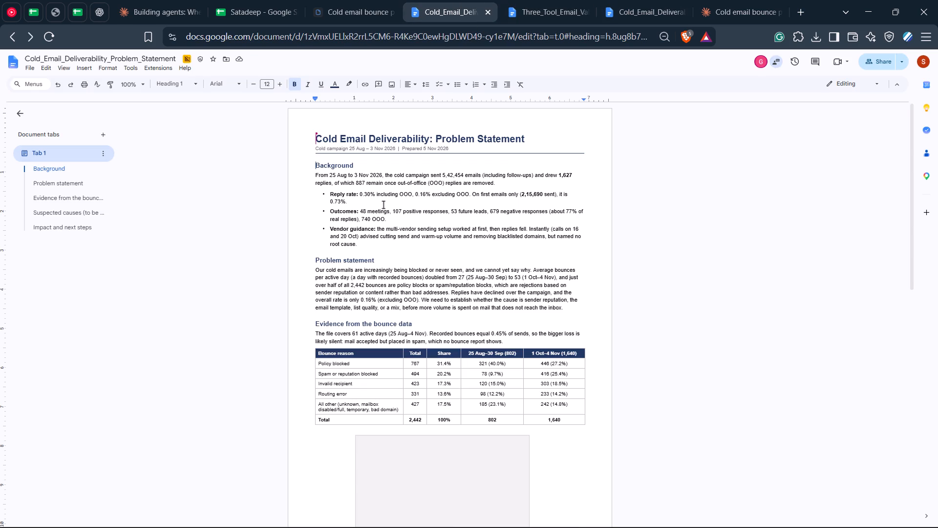
click(312, 140)
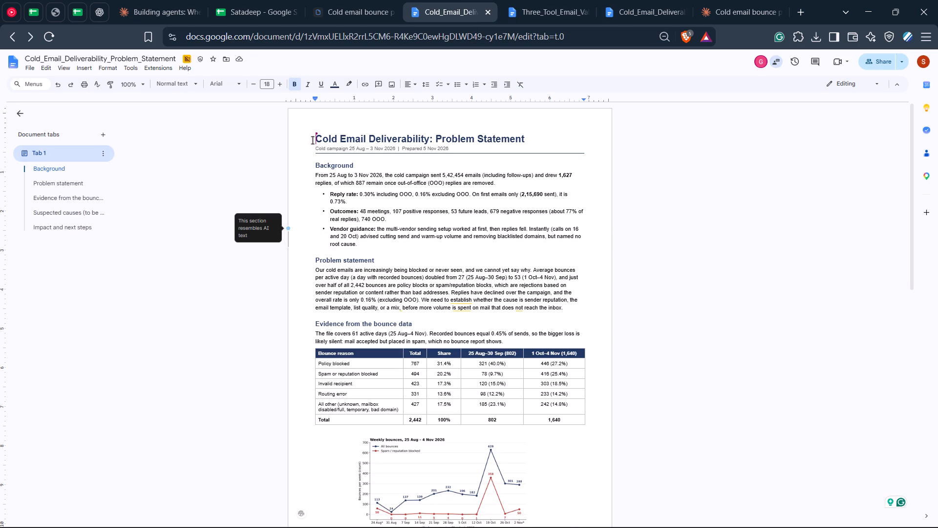
click(106, 129)
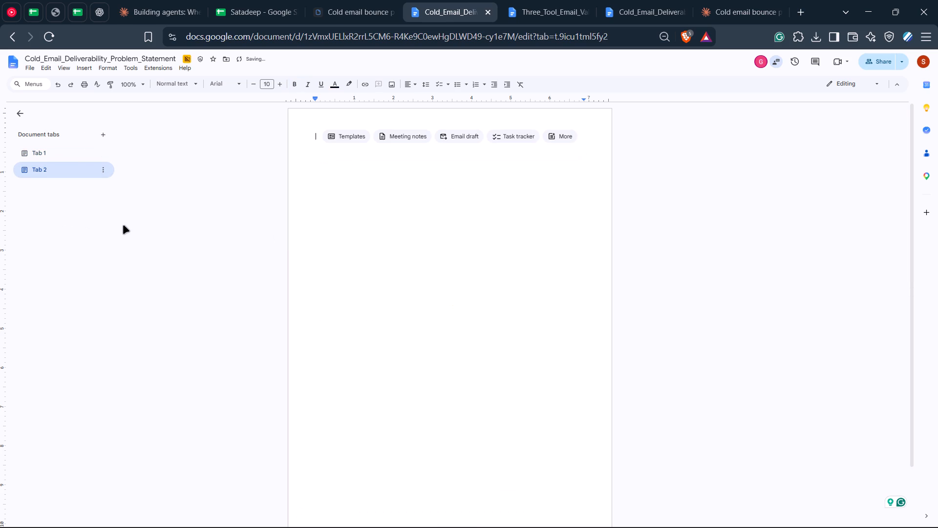
click(362, 176)
key(ctrl+v)
Accept the suggested comma after "3 Nov 2026" in the first sentence under "Background".
scroll(534, 295, up, 12)
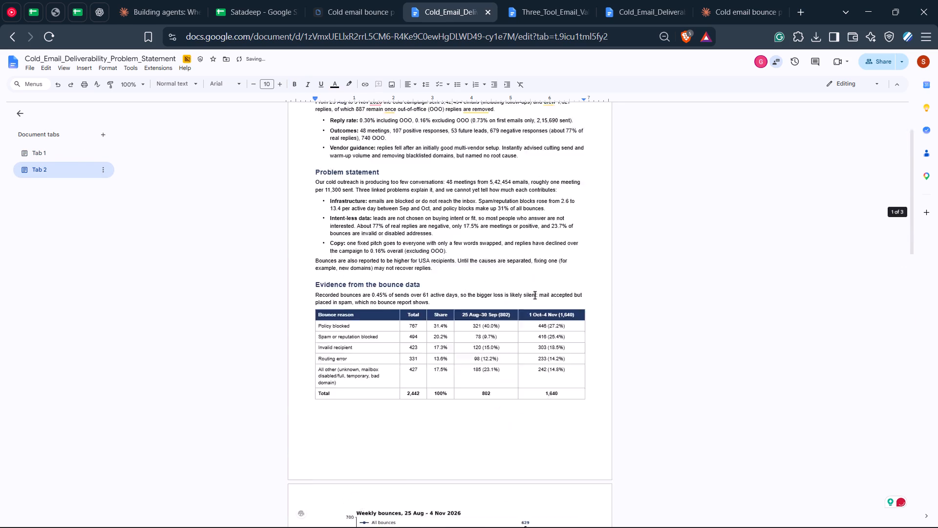
scroll(534, 295, up, 8)
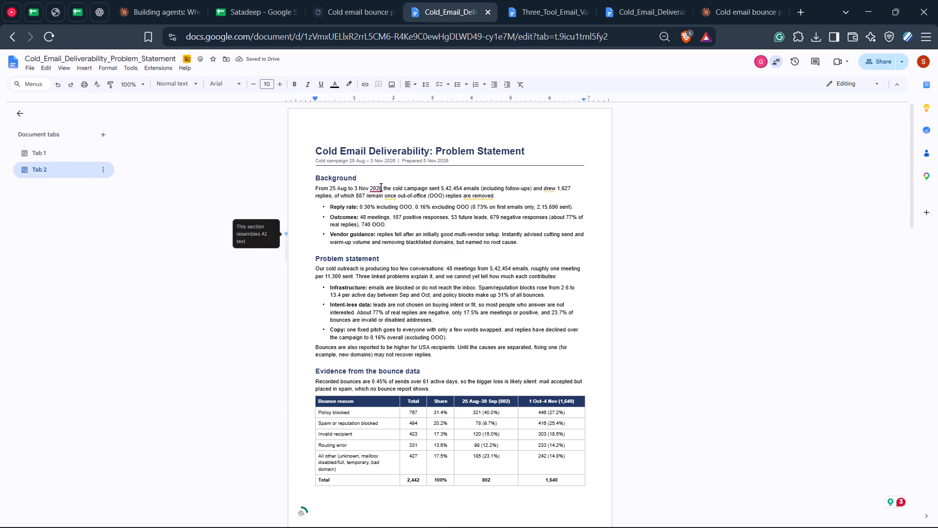
click(379, 187)
click(392, 210)
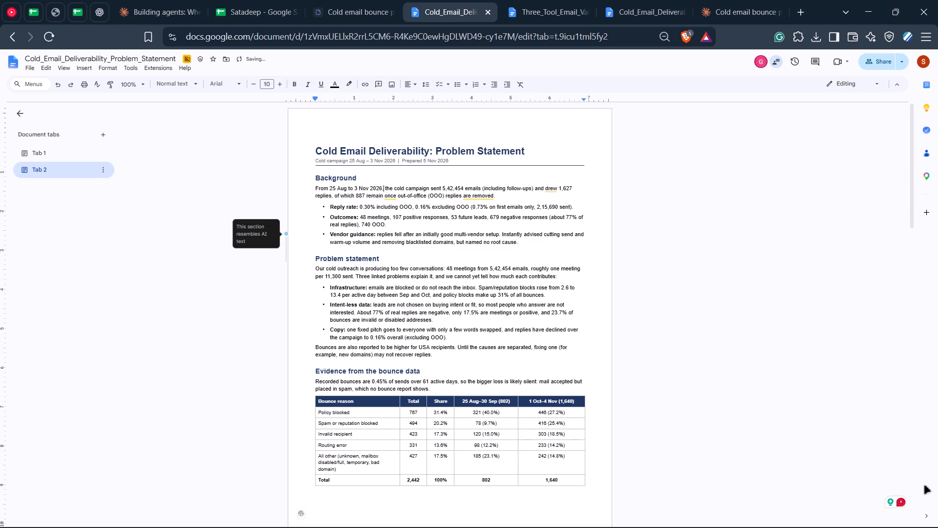
Accept the suggested semicolon after "not yet measured" under "Suspected causes" and the suggested comma after "To separate the three causes".
click(900, 501)
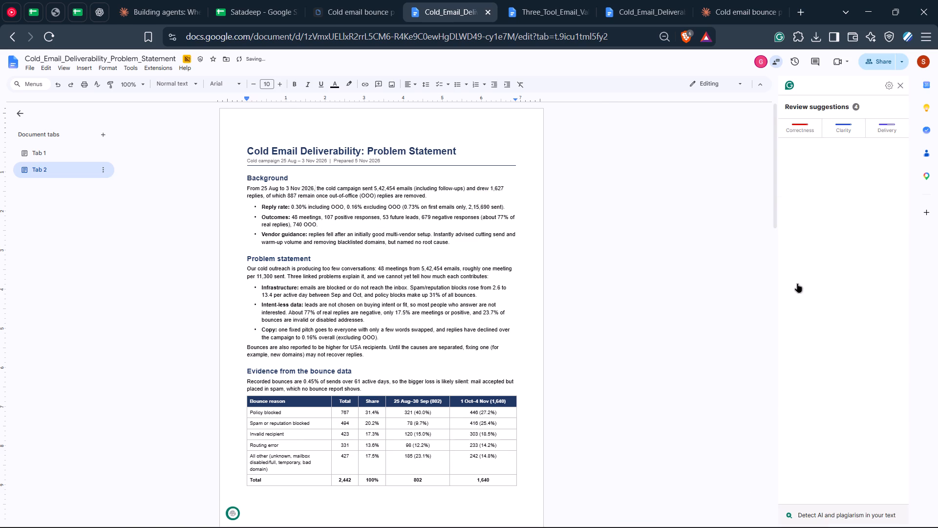
click(829, 266)
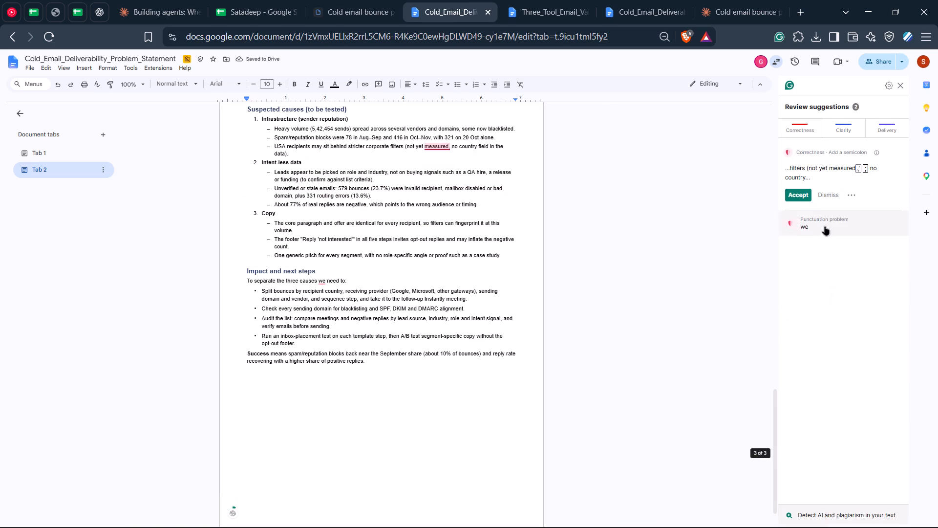
click(803, 196)
click(799, 187)
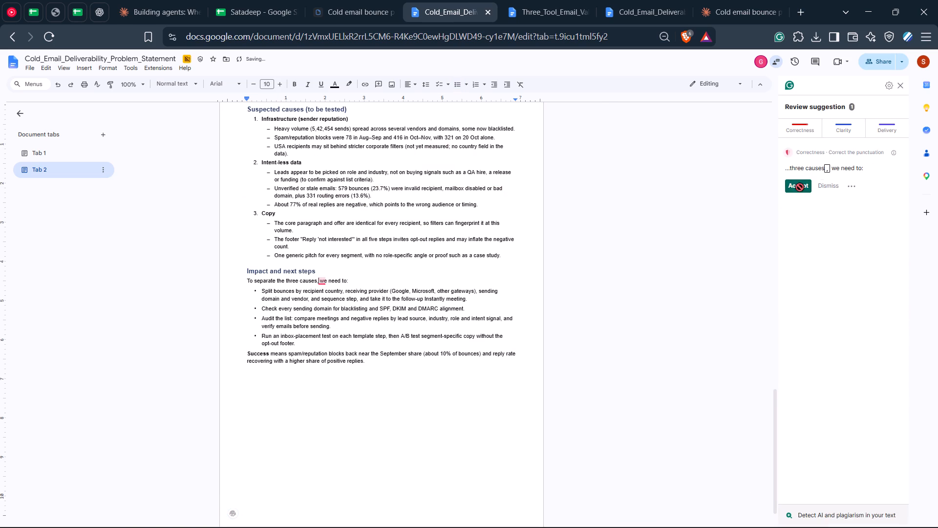
Move the document tab Tab 2 above Tab 1 in the tab order.
scroll(256, 334, up, 7)
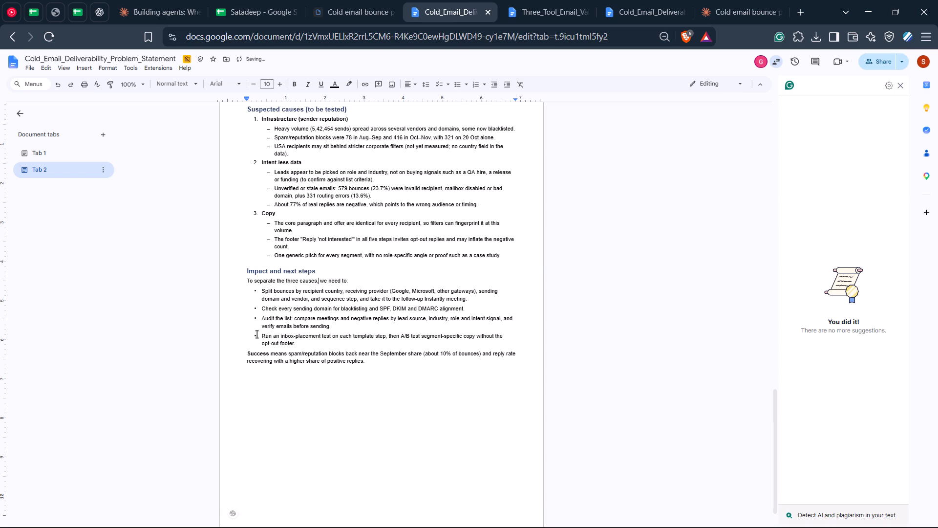
scroll(254, 327, up, 17)
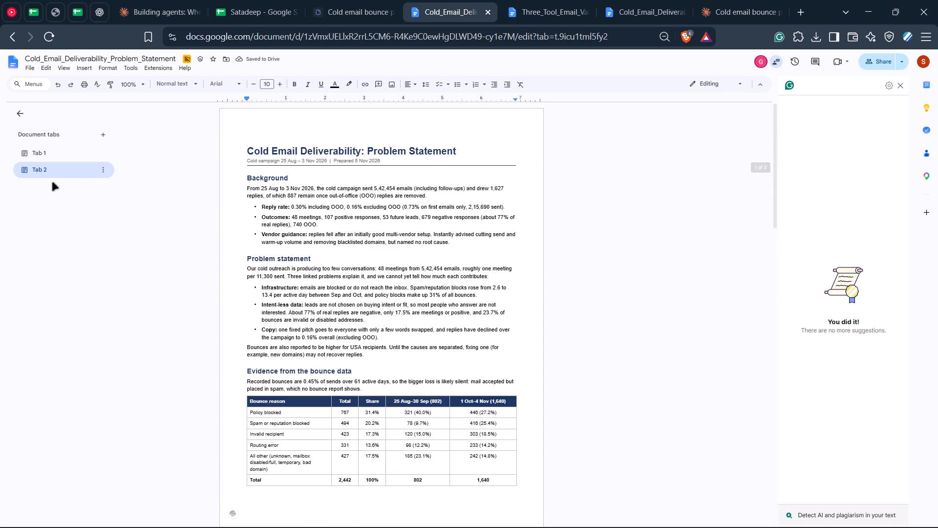
drag(47, 170, 43, 148)
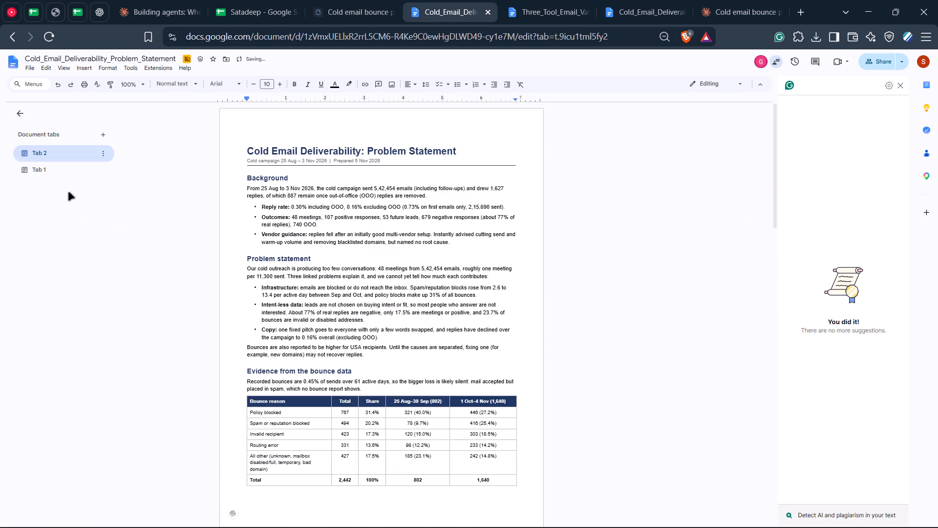
click(75, 230)
Rename the document tab Tab 2 with the suggested title "Cold Email Deliverability: Problem Statement".
click(103, 154)
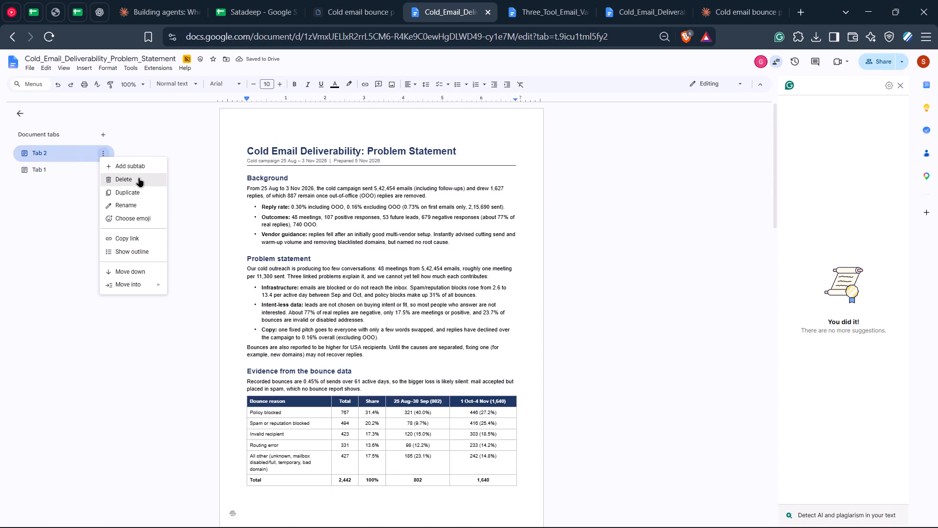
click(134, 204)
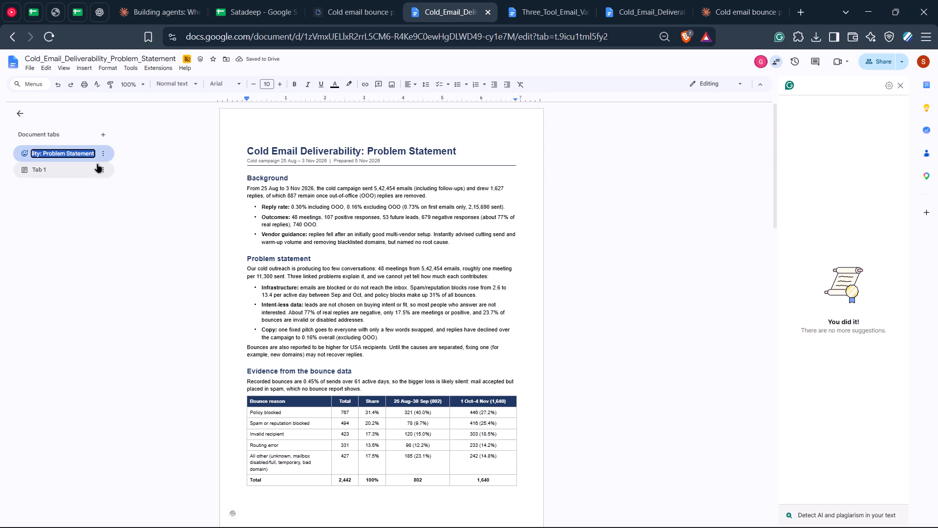
click(118, 252)
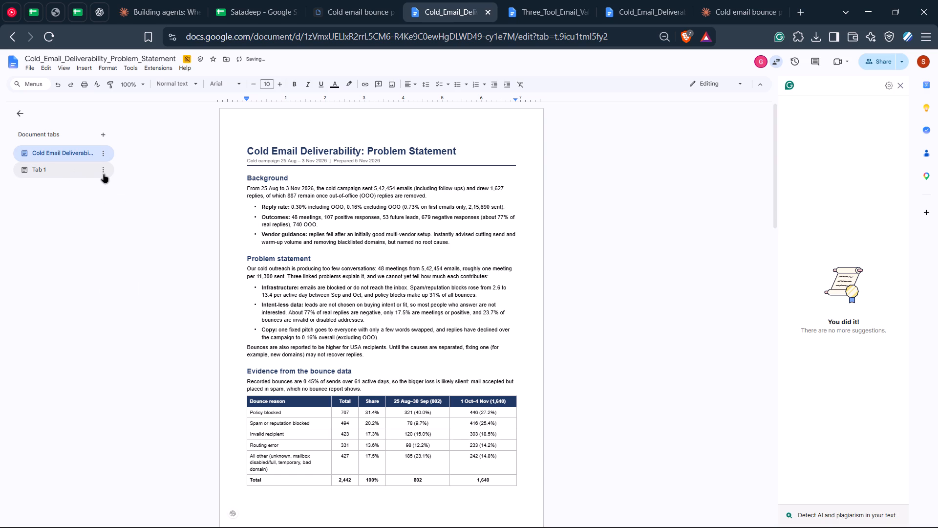
Rename the document tab Tab 1 as "Previous Draft".
click(105, 170)
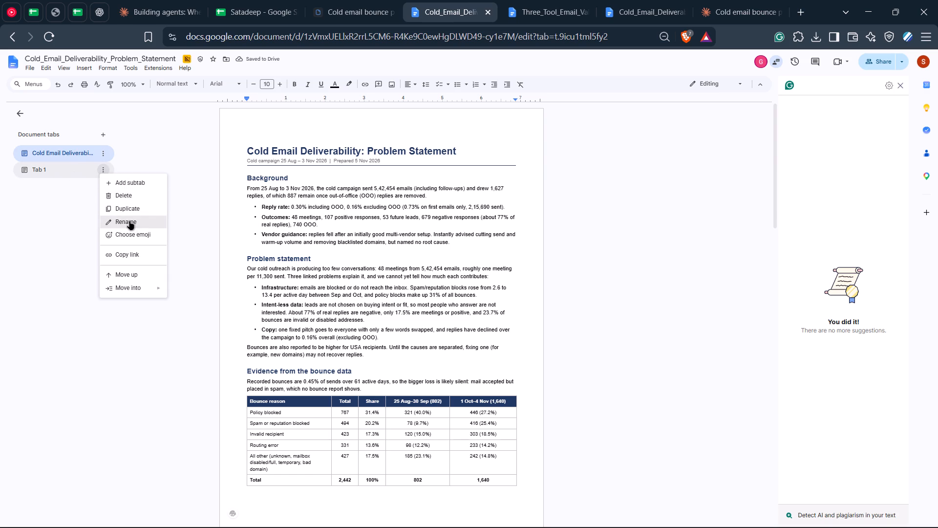
click(130, 221)
text(Previous Draft)
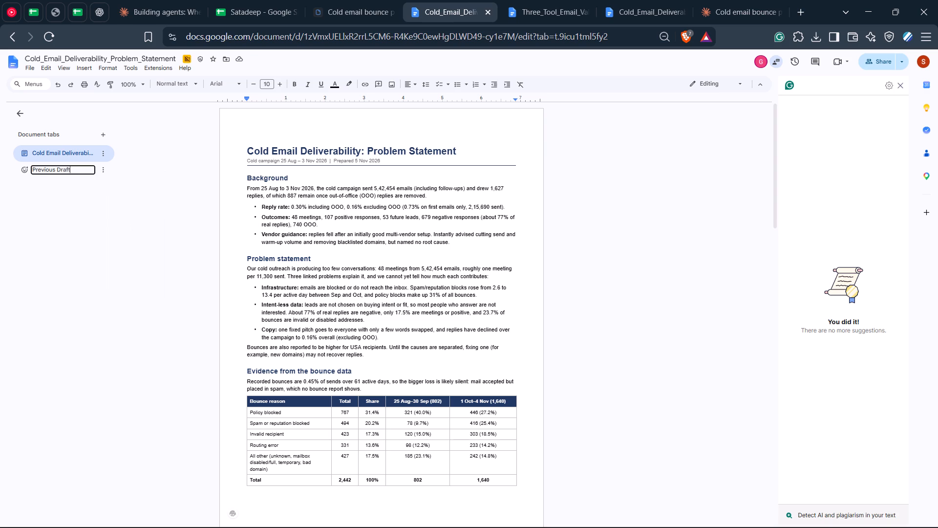